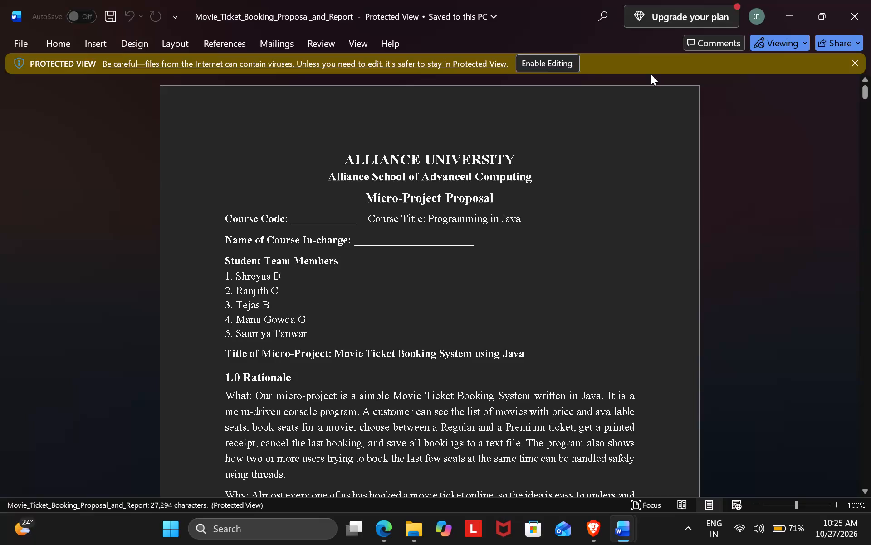
Enable editing of the protected Movie Ticket Booking proposal document.
left_click(563, 63)
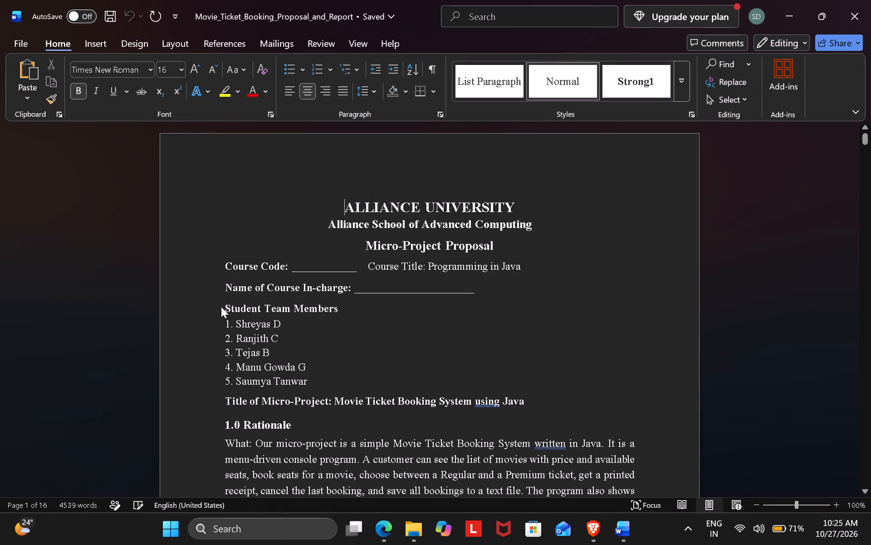
Indent the Student Team Members heading and its five names toward the right margin, keeping the heading on one line.
left_click_drag(220, 303, 303, 381)
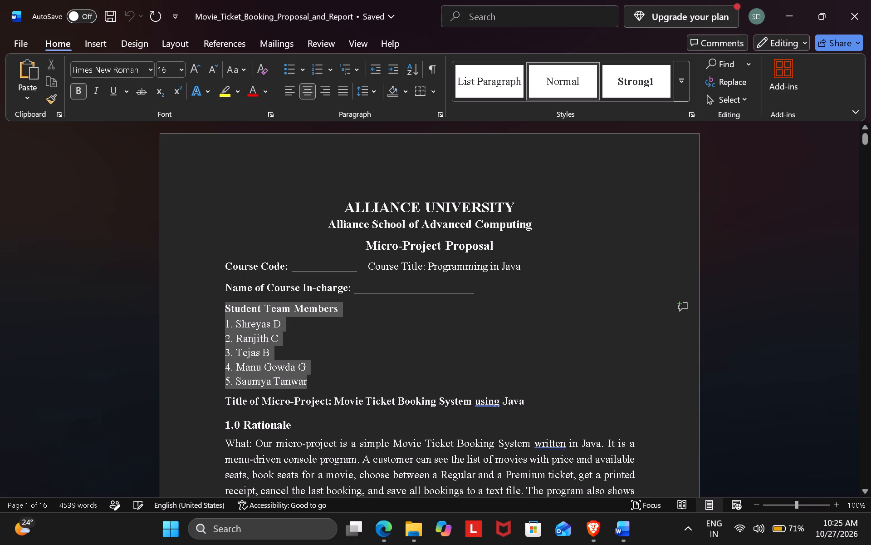
key("Tab")
key("Tab")
key("Tab")
key("Tab")
key("Tab")
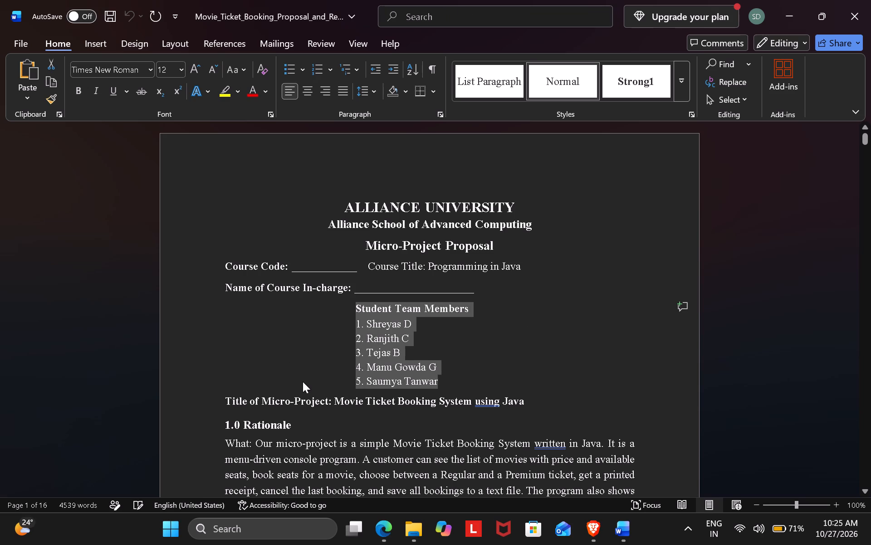
key("Tab")
key("Tab")
key("Tab")
key("Tab")
key("Tab")
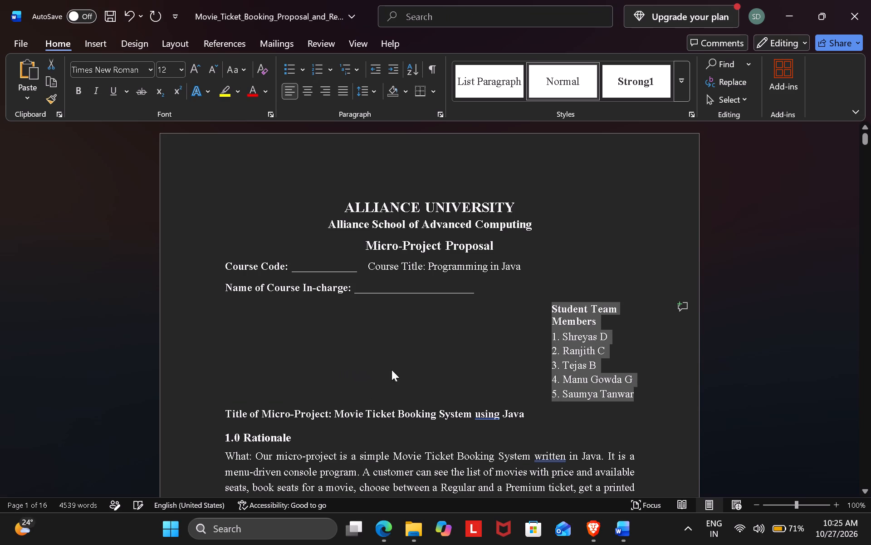
left_click(474, 381)
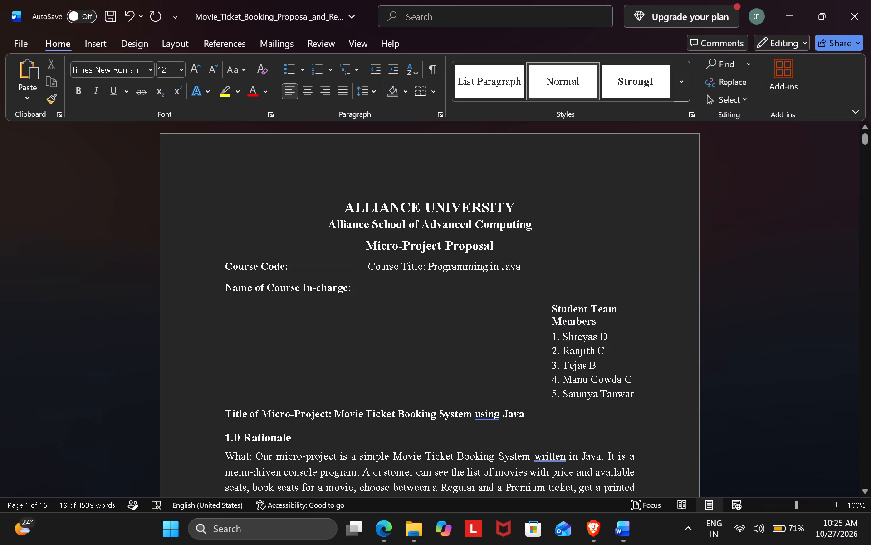
key("ctrl+z")
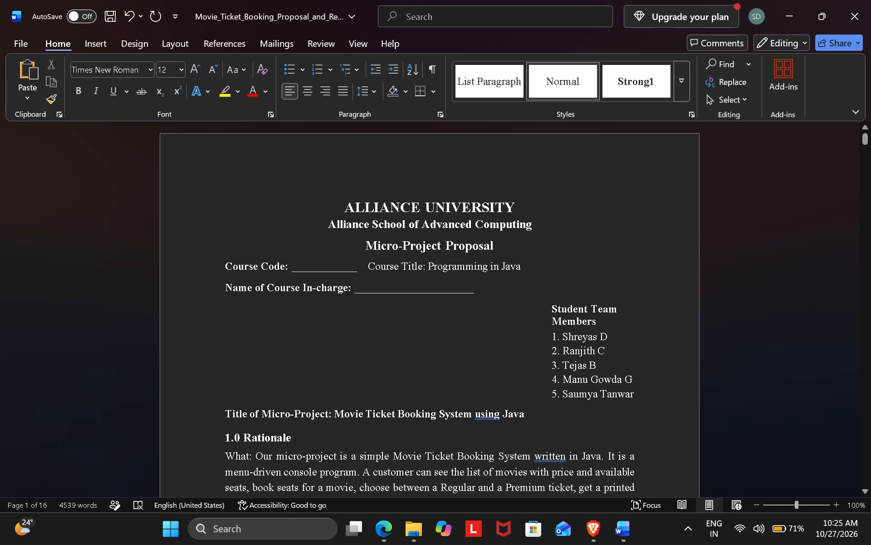
left_click(590, 347)
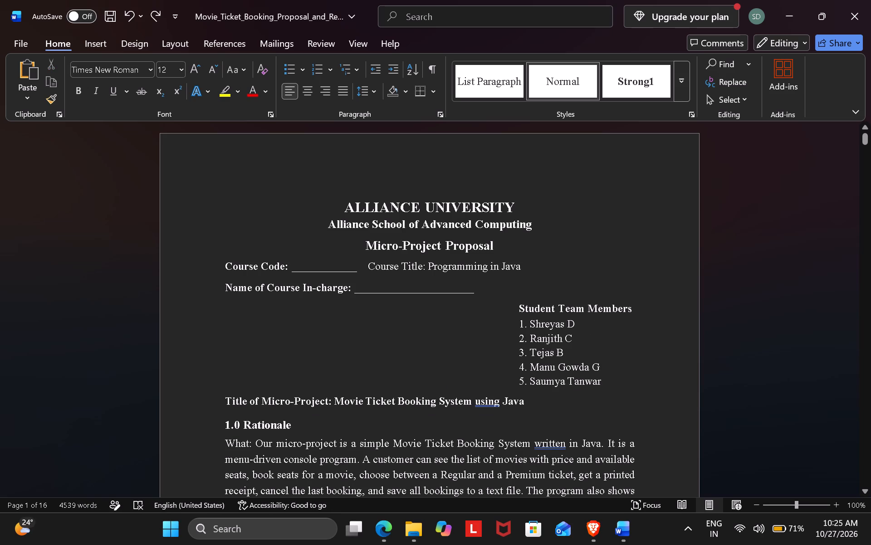
Underline the Student Team Members heading.
left_click_drag(637, 306, 541, 307)
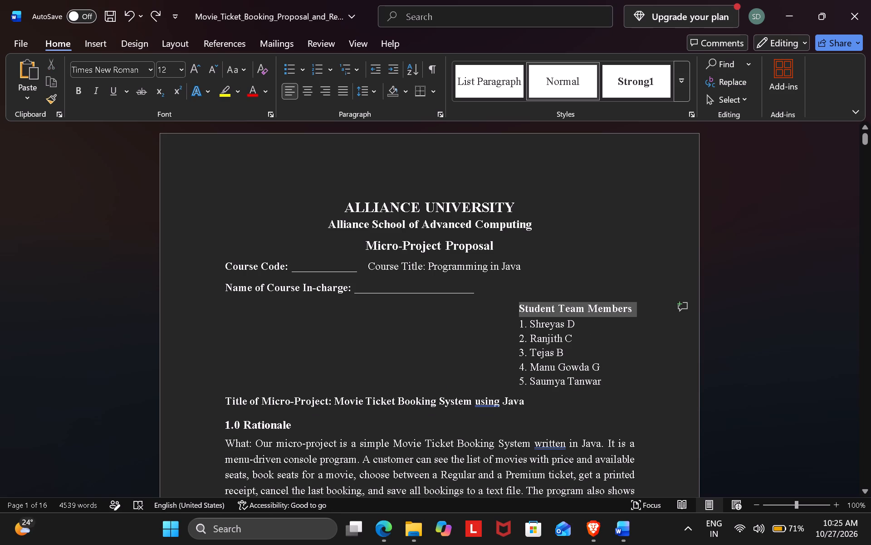
left_click_drag(541, 307, 532, 307)
key("ctrl+u")
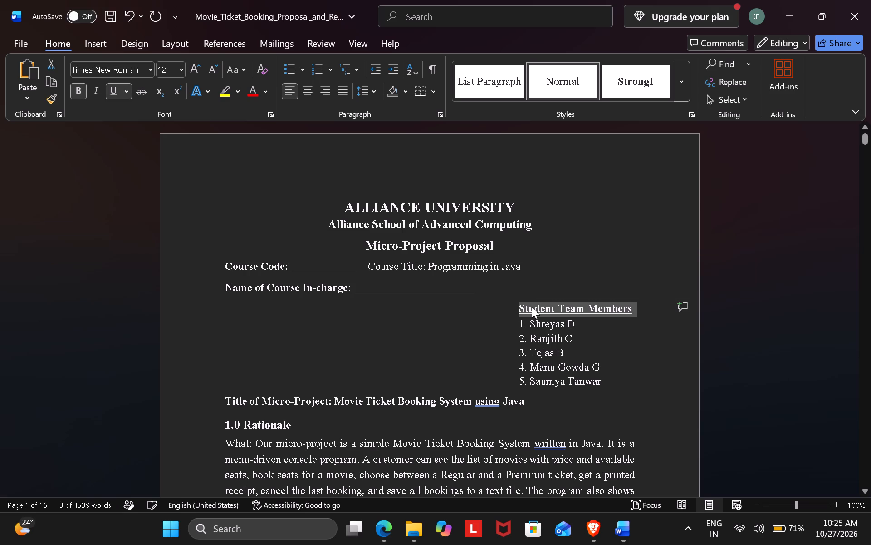
left_click(388, 308)
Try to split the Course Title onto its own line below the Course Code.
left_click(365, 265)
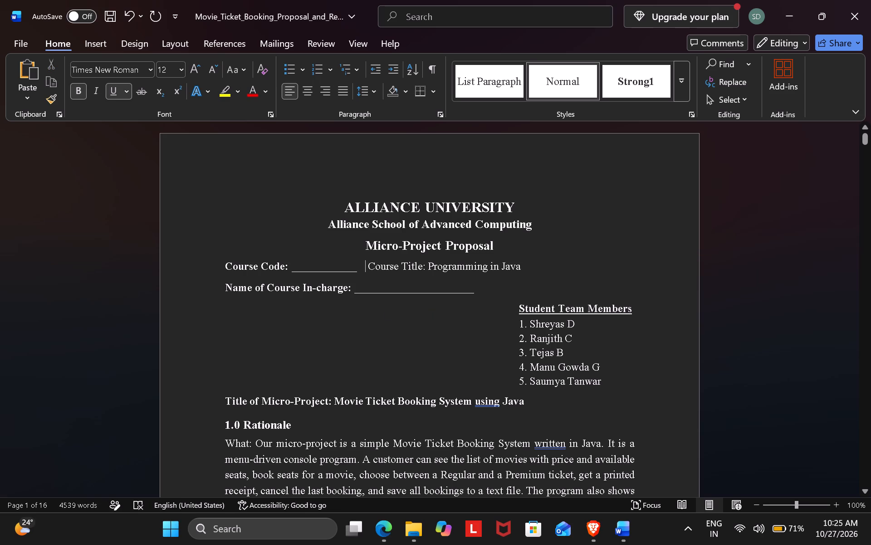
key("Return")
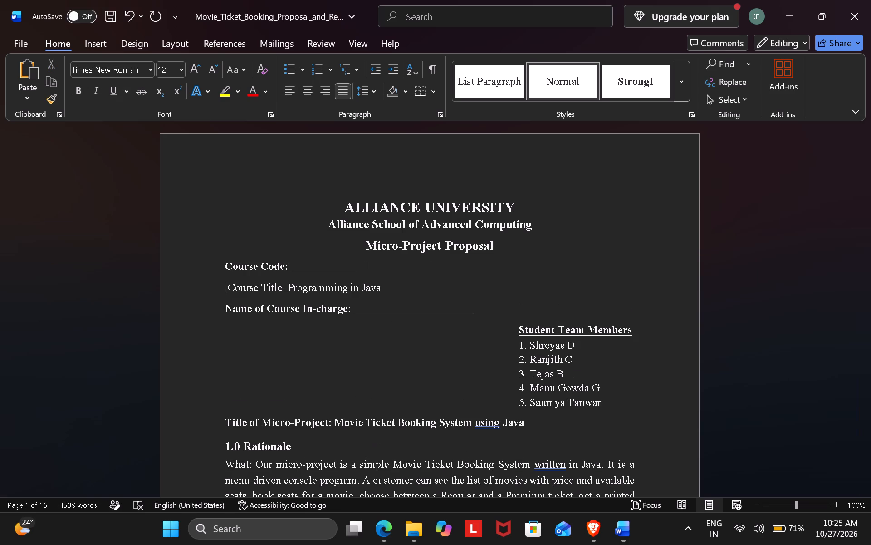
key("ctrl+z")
Replace the Course Code label and its blank with a line break before the Course Title.
left_click_drag(365, 265, 353, 267)
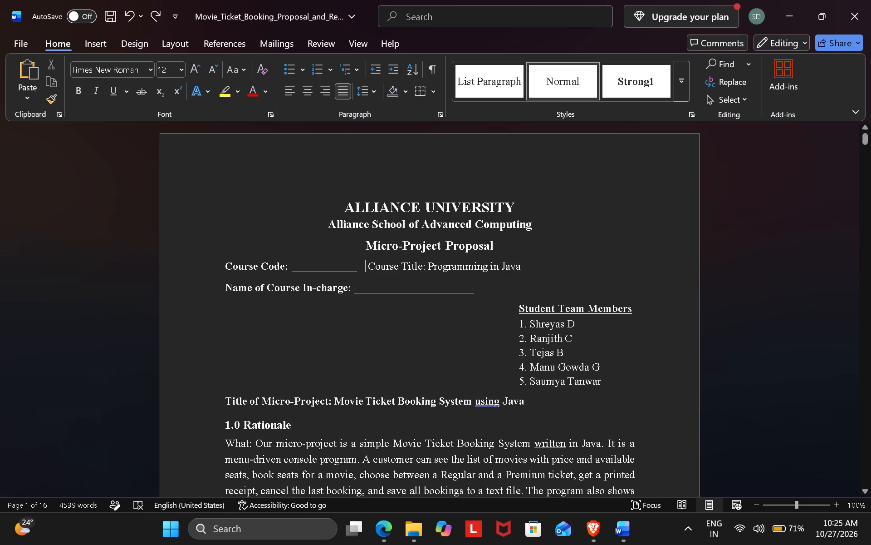
left_click_drag(353, 267, 232, 261)
key("Return")
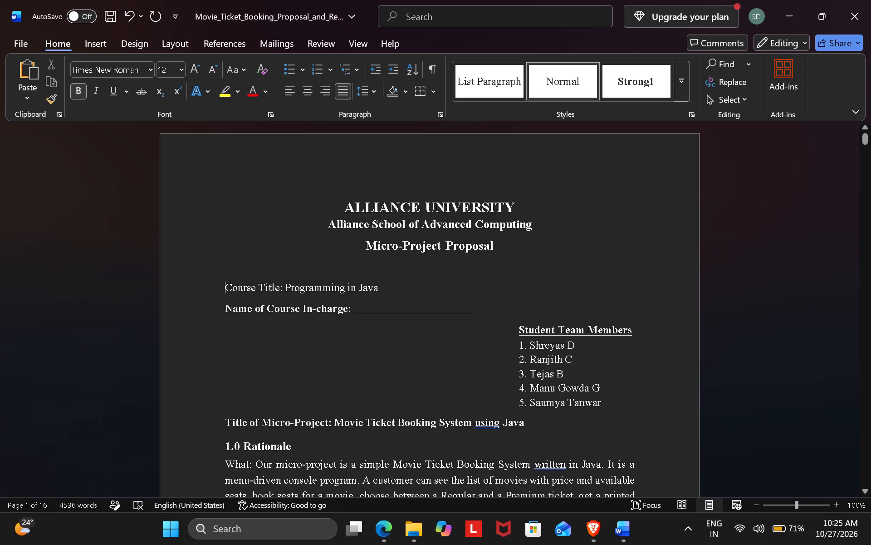
Replace the blank after Name of Course In-charge with the instructor's name, prefixed with "Dr." and with the surname spelled correctly.
left_click_drag(353, 312, 469, 320)
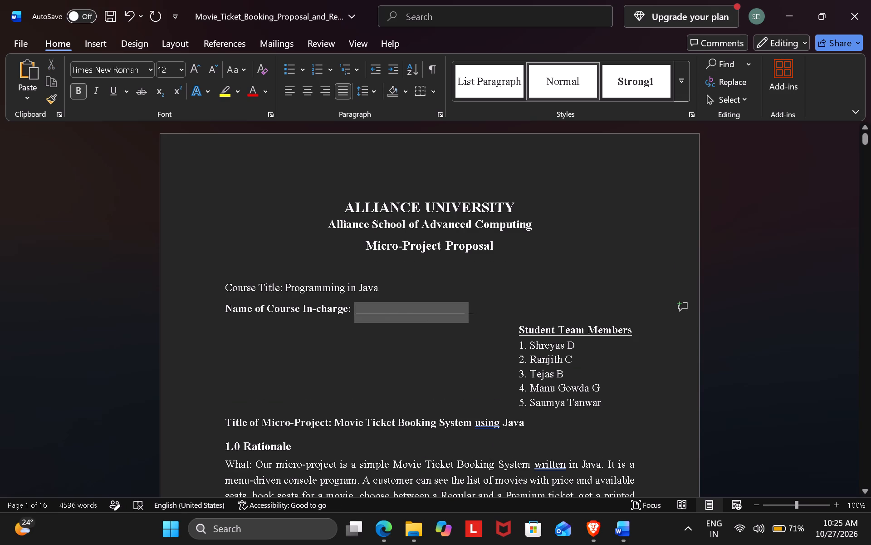
left_click_drag(469, 320, 478, 320)
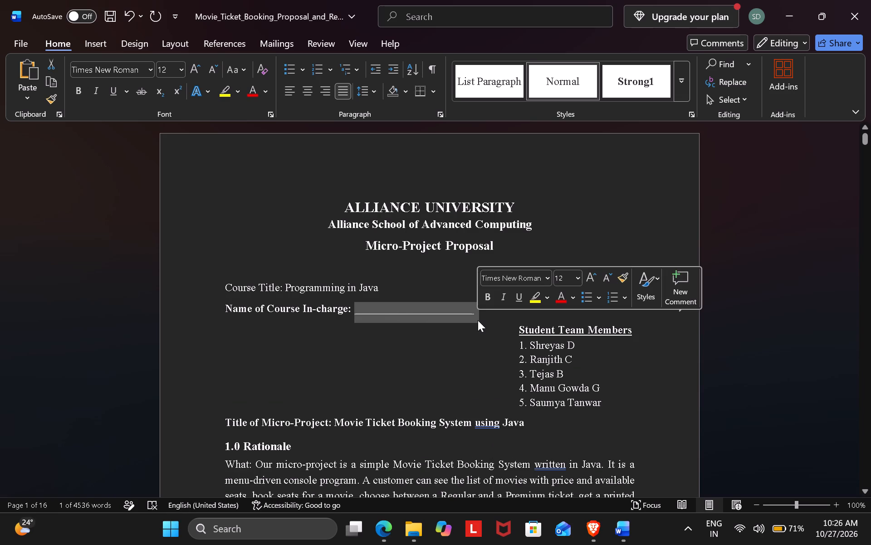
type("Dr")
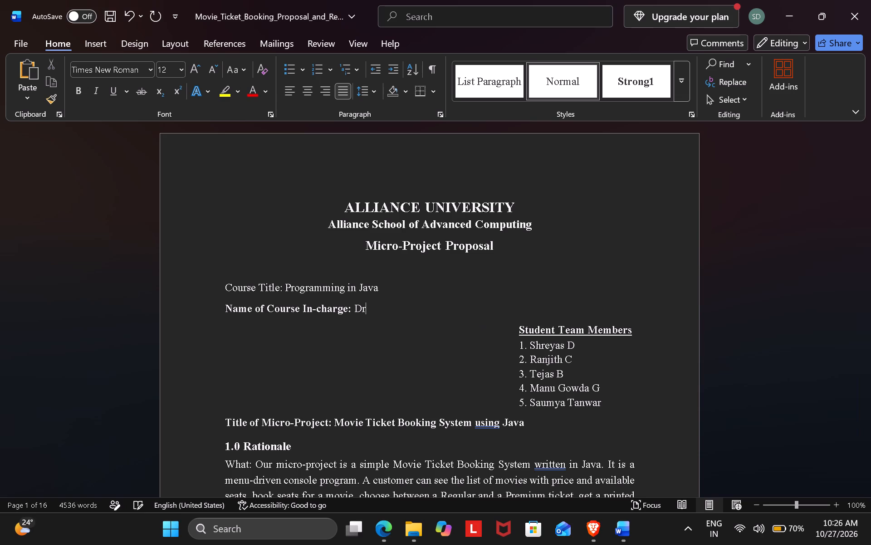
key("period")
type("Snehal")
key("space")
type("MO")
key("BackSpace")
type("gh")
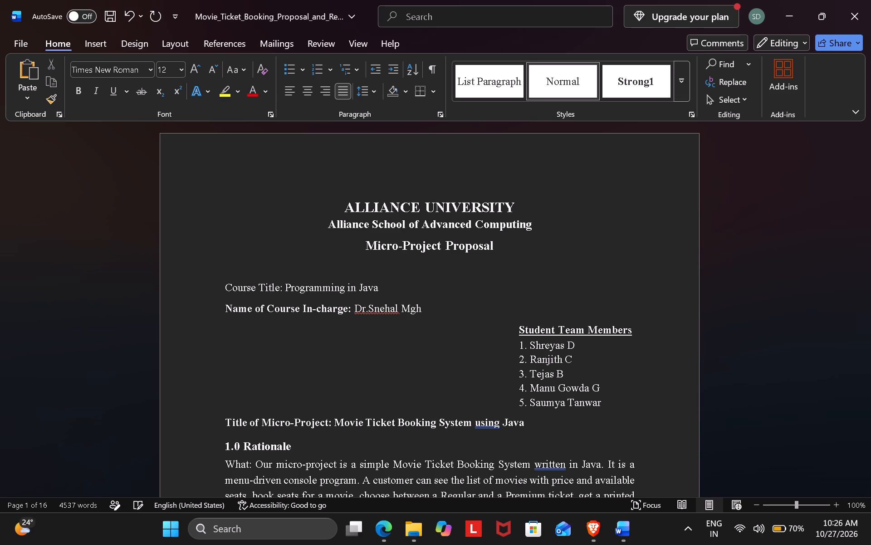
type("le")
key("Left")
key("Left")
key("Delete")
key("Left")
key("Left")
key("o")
Insert a space after "Dr." in the course in-charge's name.
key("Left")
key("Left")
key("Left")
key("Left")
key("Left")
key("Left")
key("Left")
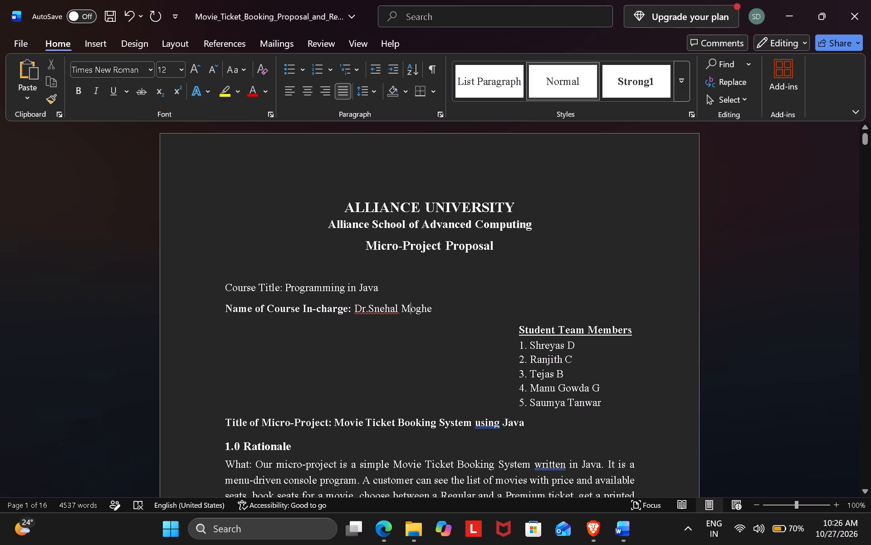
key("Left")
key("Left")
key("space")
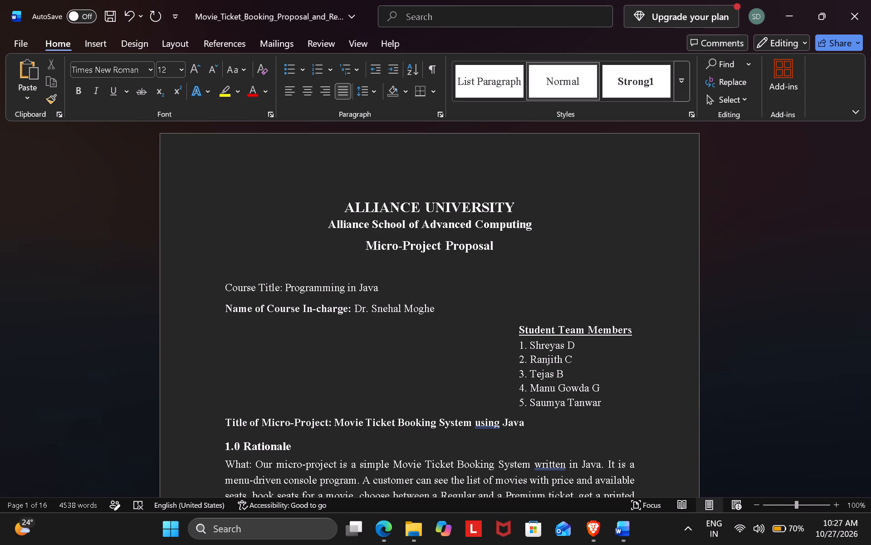
Center the Title of Micro-Project line above the 1.0 Rationale section.
scroll(555, 381, "down", 2)
scroll(555, 381, "up", 1)
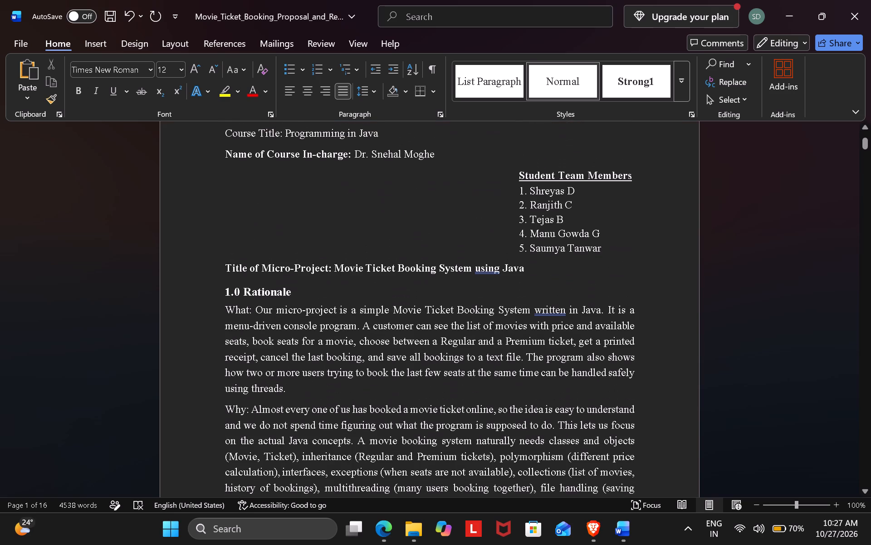
left_click_drag(220, 264, 447, 279)
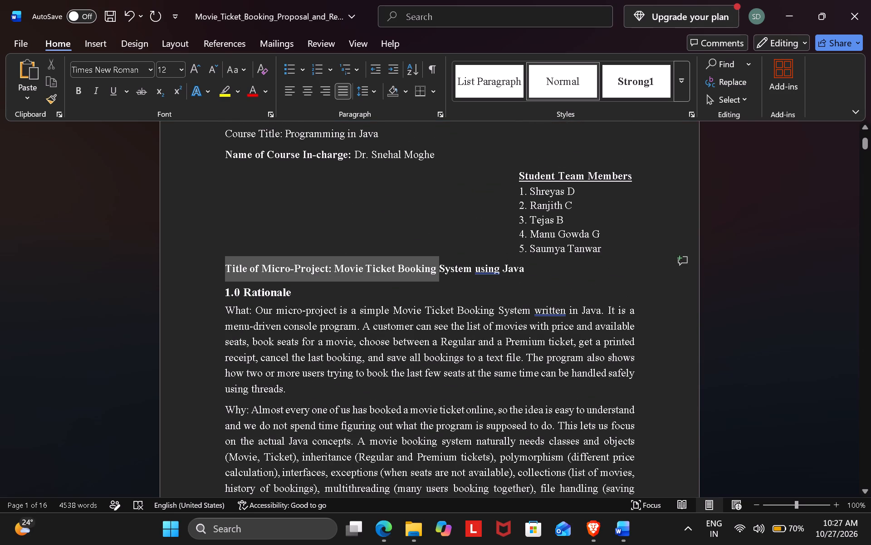
left_click_drag(447, 279, 518, 278)
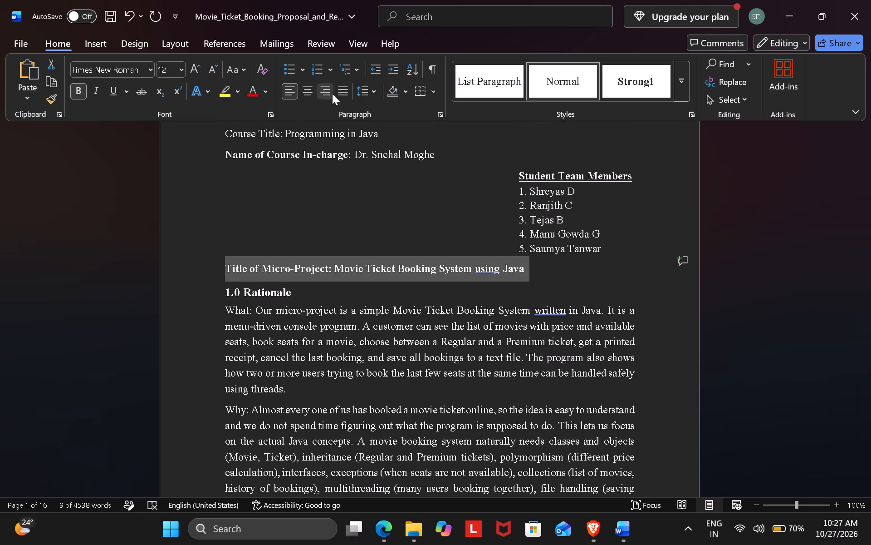
left_click(306, 94)
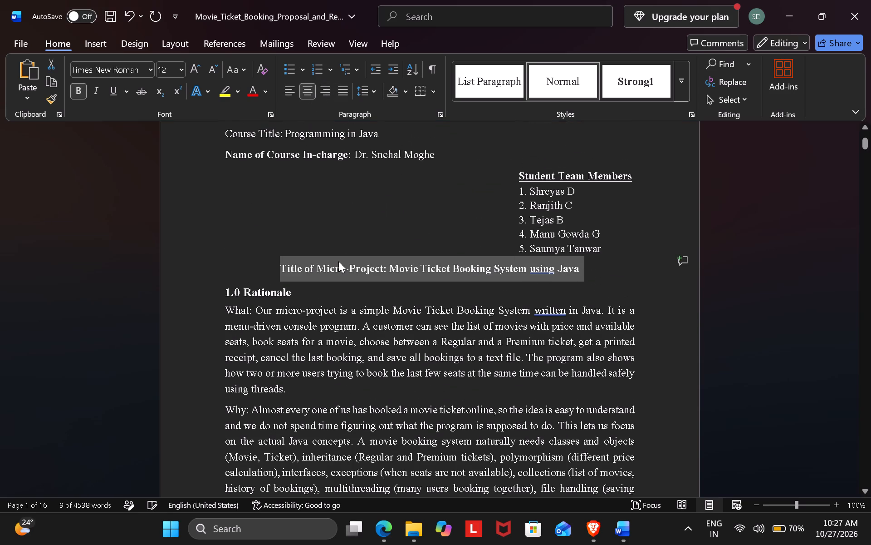
left_click(338, 261)
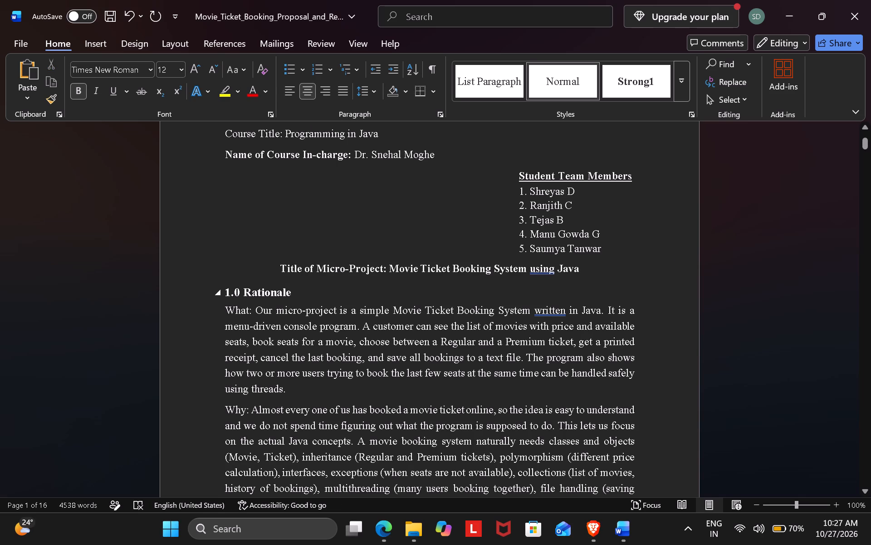
Review the text and page layout from the Rationale through the Course Outcomes and Information Gathering sections.
scroll(307, 331, "down", 2)
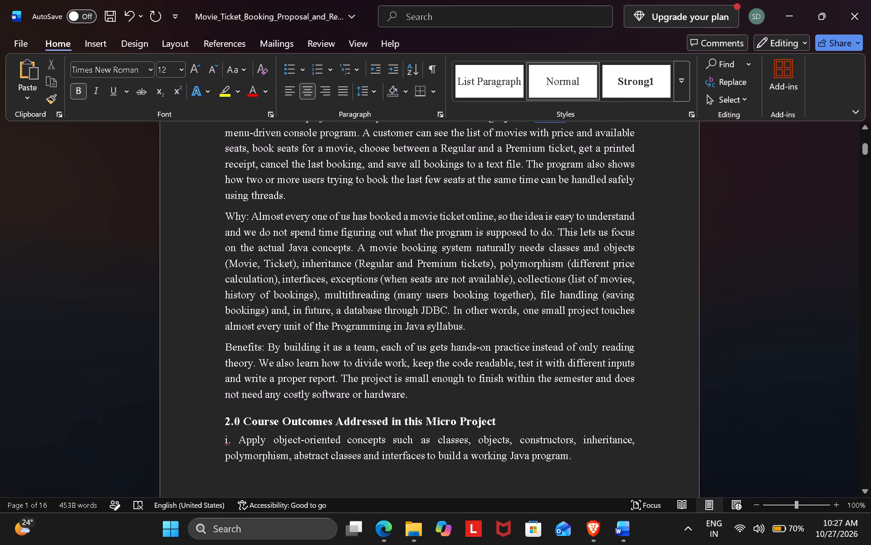
scroll(307, 331, "down", 1)
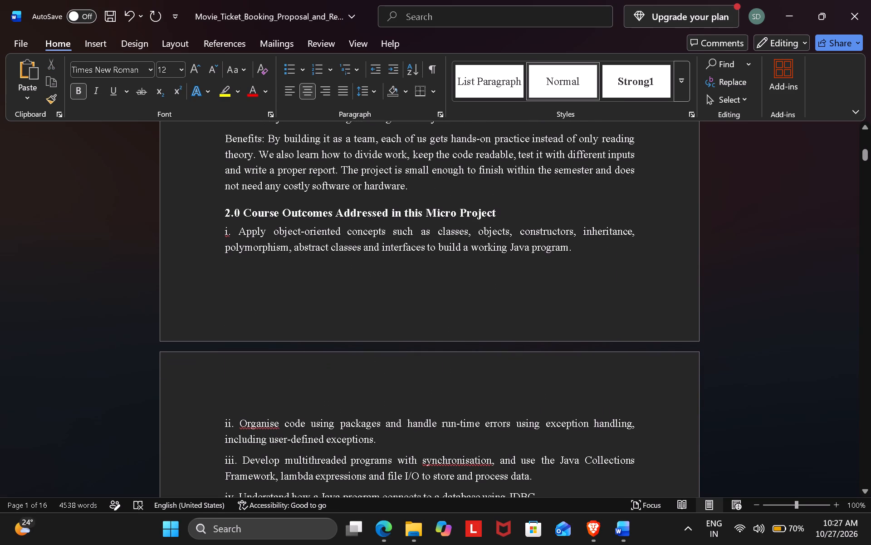
scroll(307, 331, "down", 2)
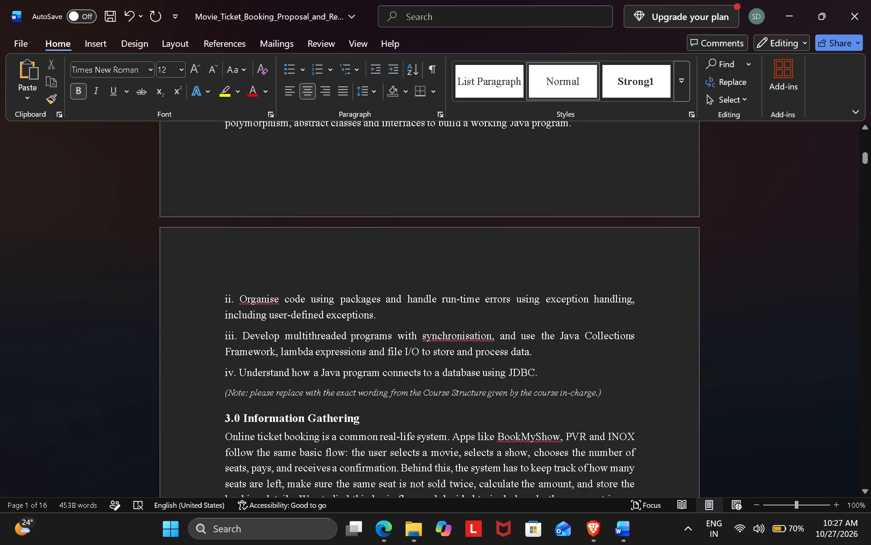
scroll(307, 331, "down", 1)
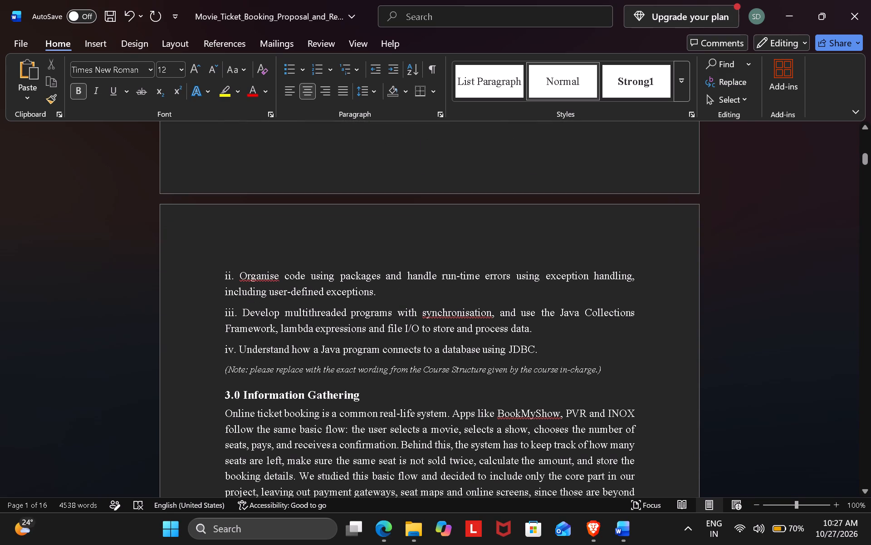
scroll(381, 376, "down", 1)
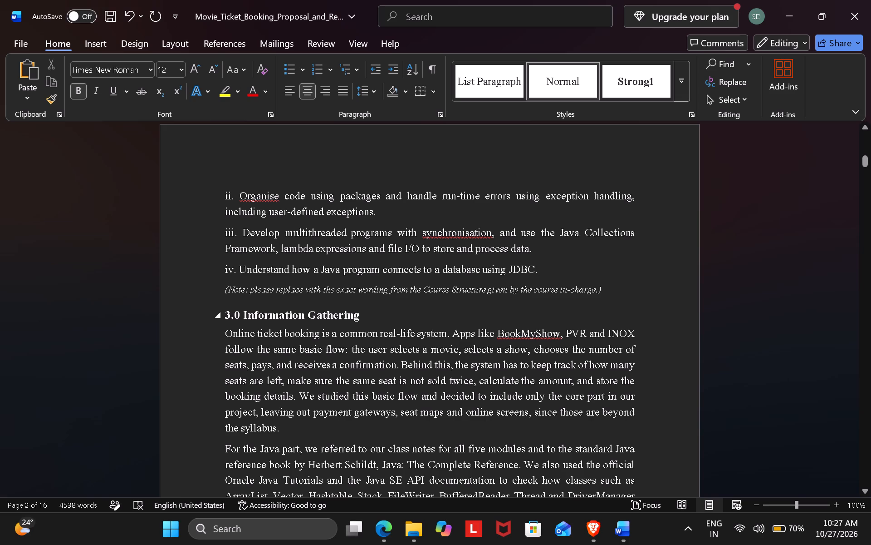
scroll(439, 282, "up", 2)
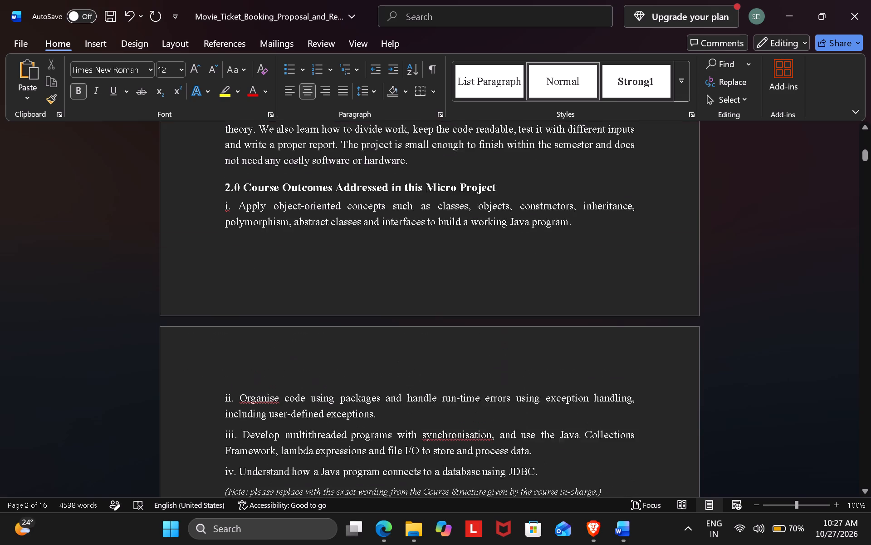
scroll(439, 282, "up", 2)
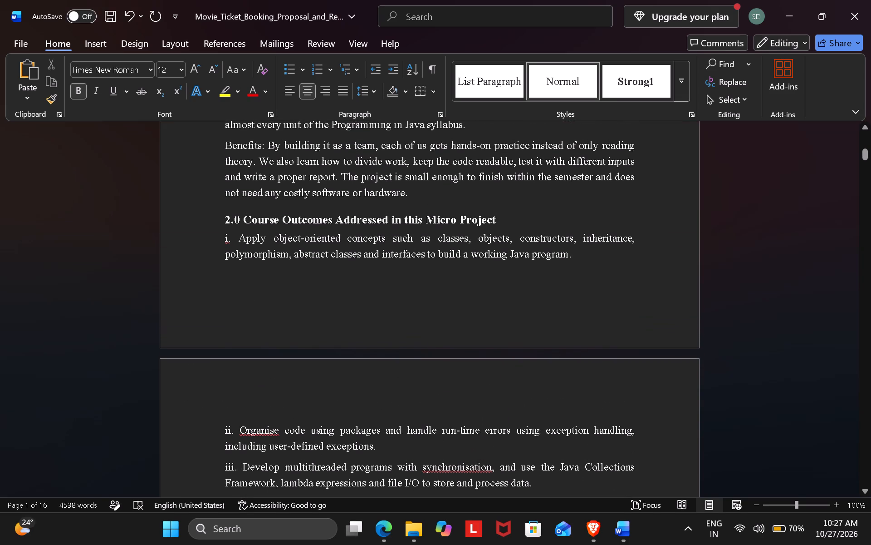
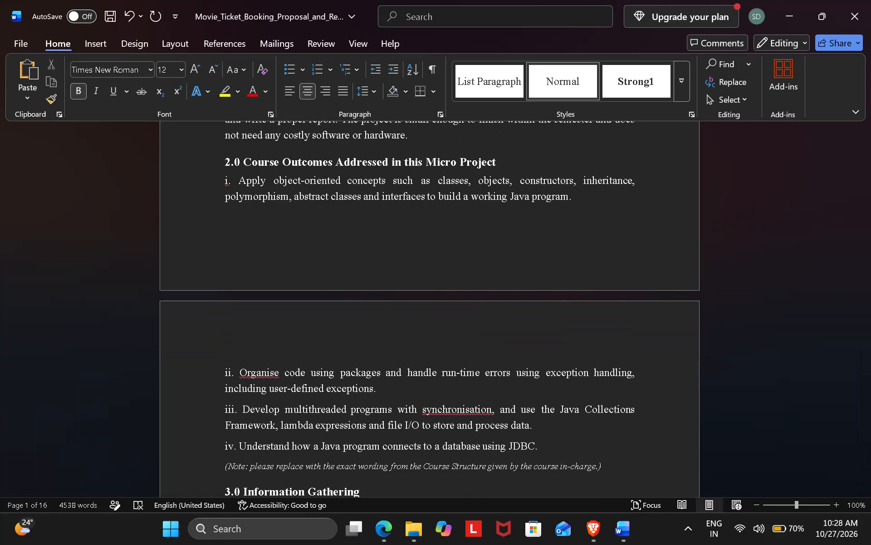
Delete the italic note about replacing the wording from the Course Structure, below course outcome iv.
scroll(376, 376, "down", 1)
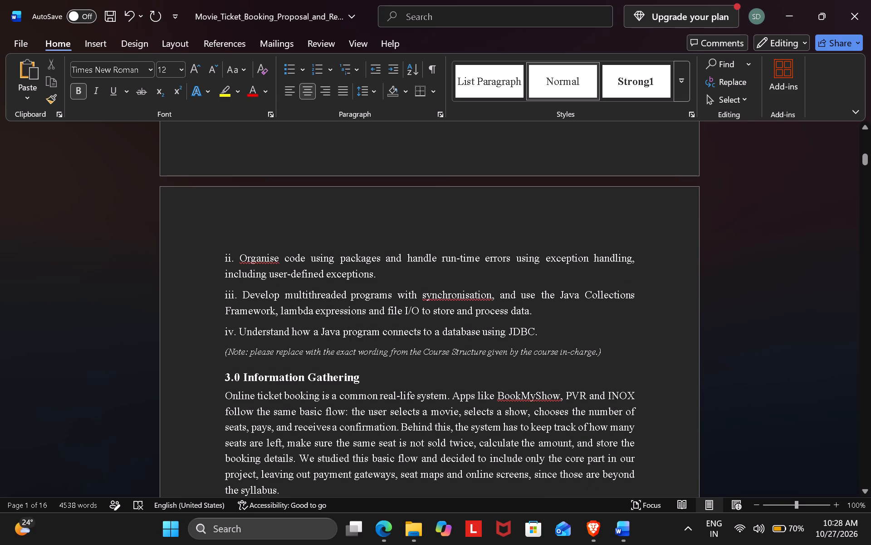
triple_click(605, 354)
left_click(605, 354)
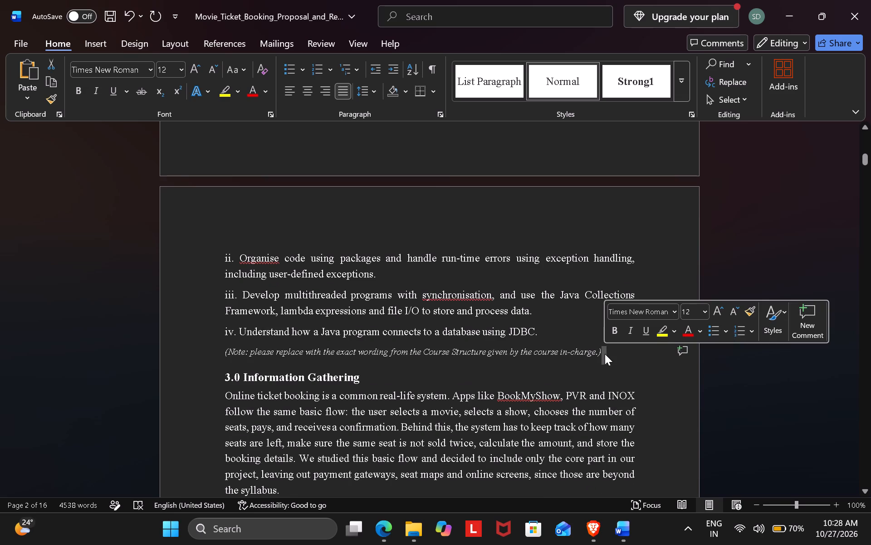
triple_click(605, 354)
key("BackSpace")
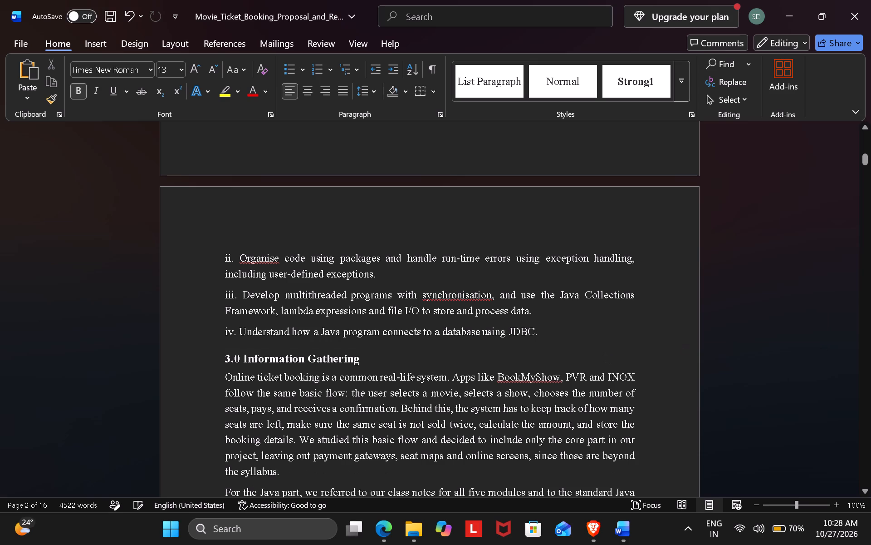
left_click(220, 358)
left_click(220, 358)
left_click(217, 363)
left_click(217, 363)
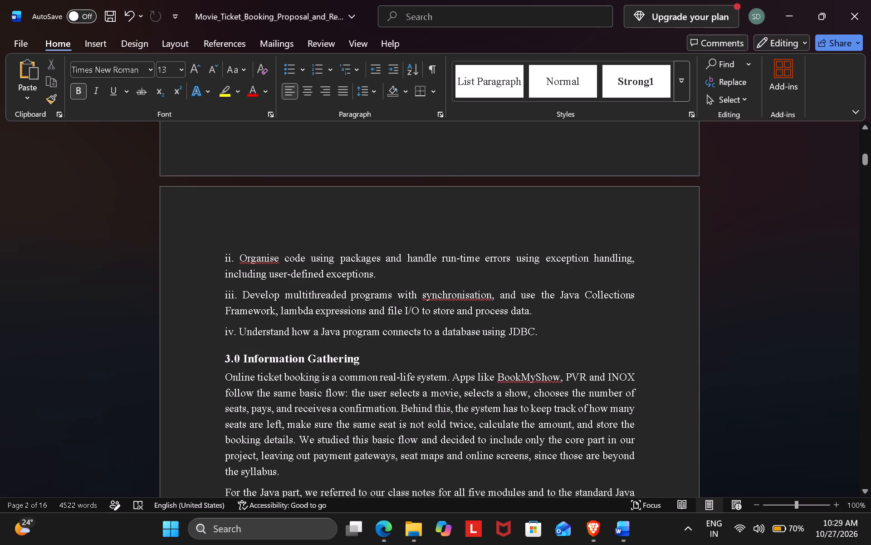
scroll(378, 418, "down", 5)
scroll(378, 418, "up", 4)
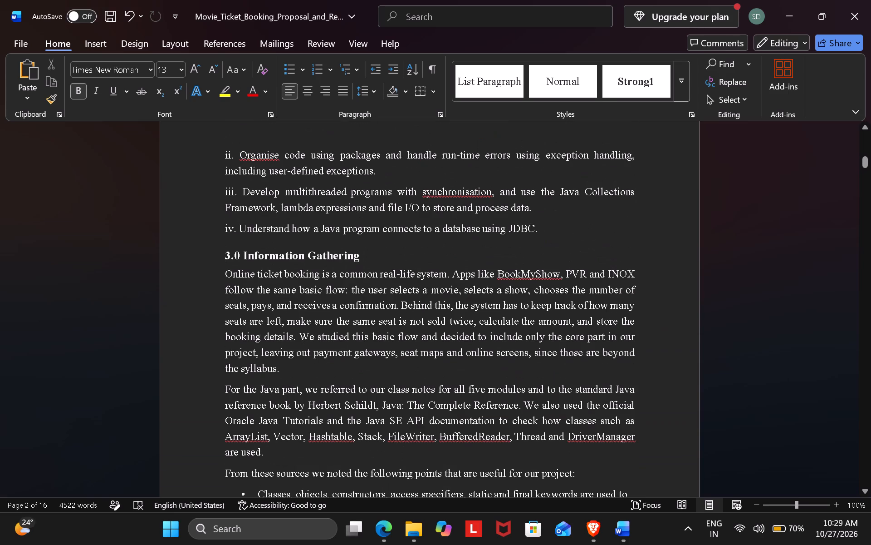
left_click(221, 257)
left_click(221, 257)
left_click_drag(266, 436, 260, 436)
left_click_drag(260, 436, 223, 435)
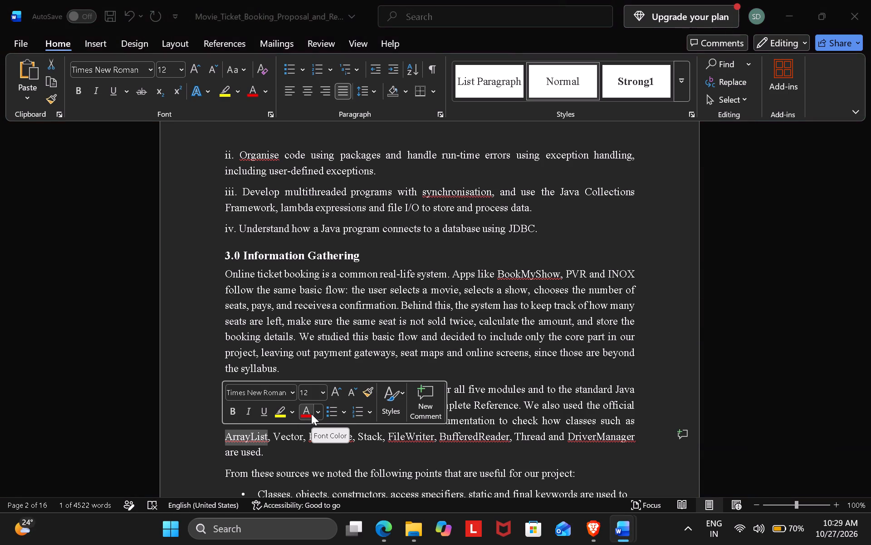
Turn off the Windows energy saver and return to the document.
left_click(785, 544)
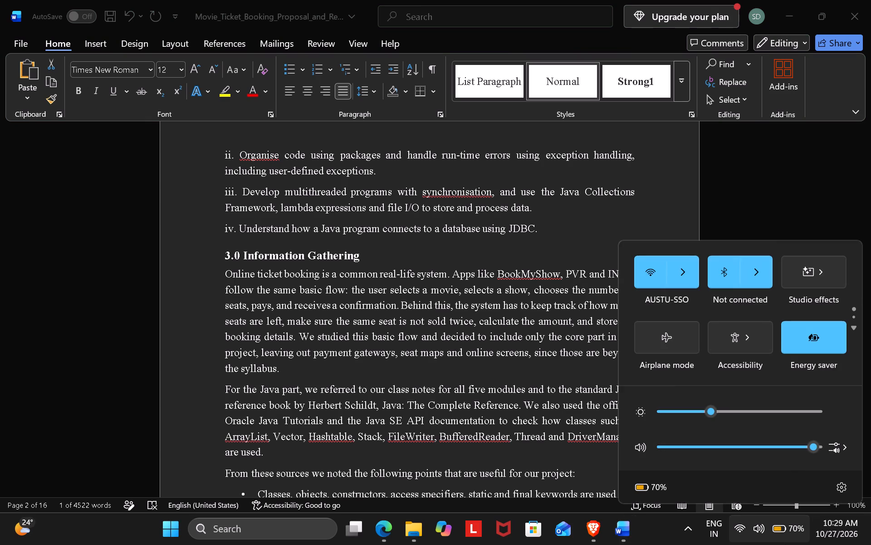
left_click(822, 351)
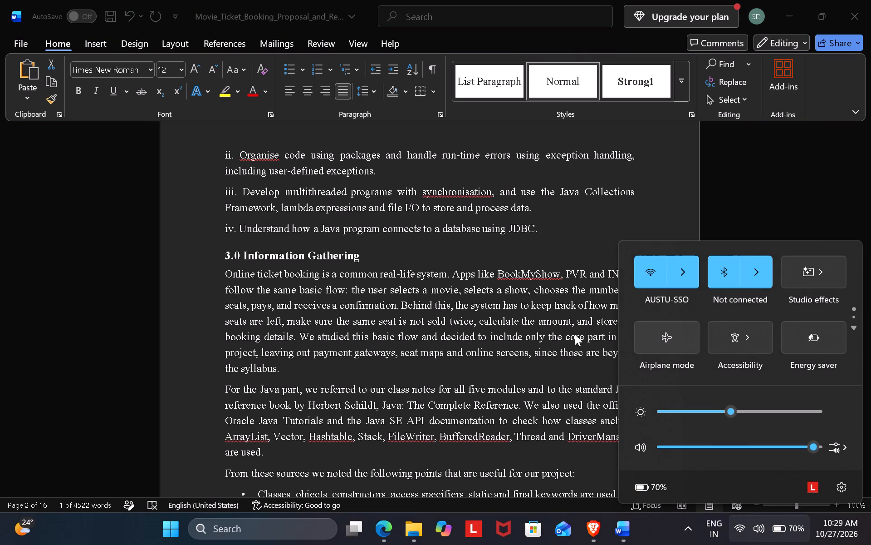
left_click(575, 334)
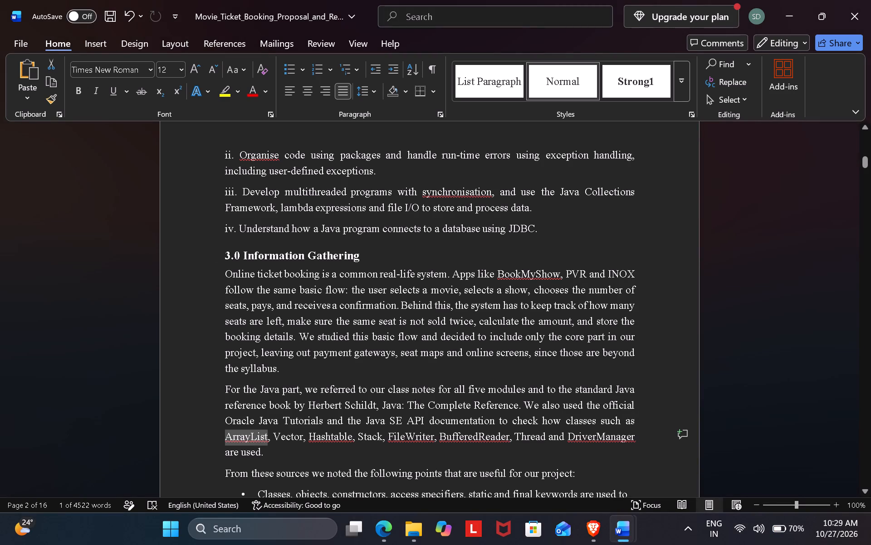
Review the Proposed Methodology section and the Action Plan table that follows it.
scroll(388, 258, "down", 1)
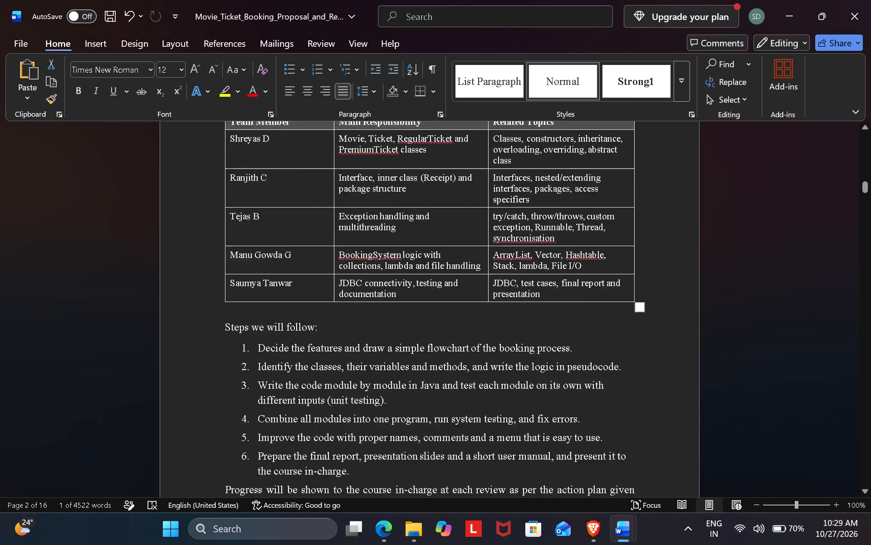
scroll(388, 258, "down", 2)
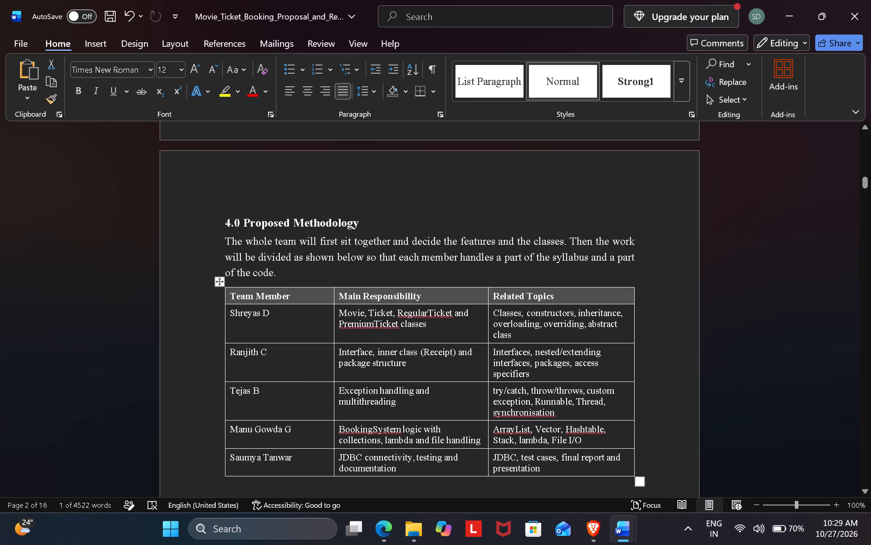
scroll(388, 258, "down", 1)
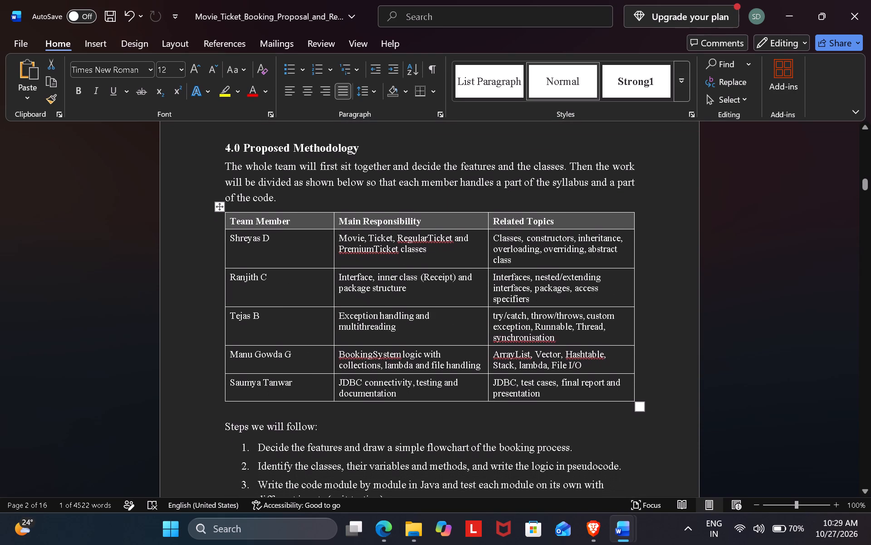
scroll(388, 258, "down", 3)
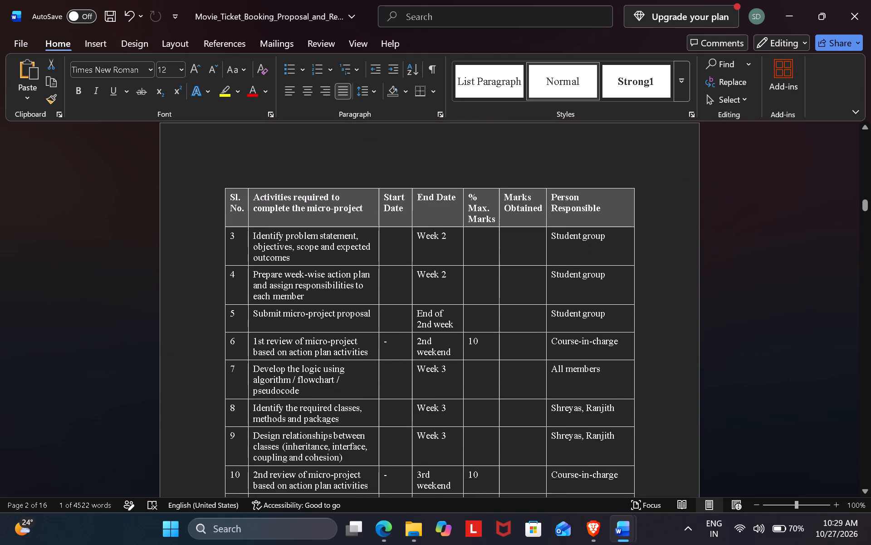
scroll(388, 258, "down", 3)
scroll(388, 258, "up", 1)
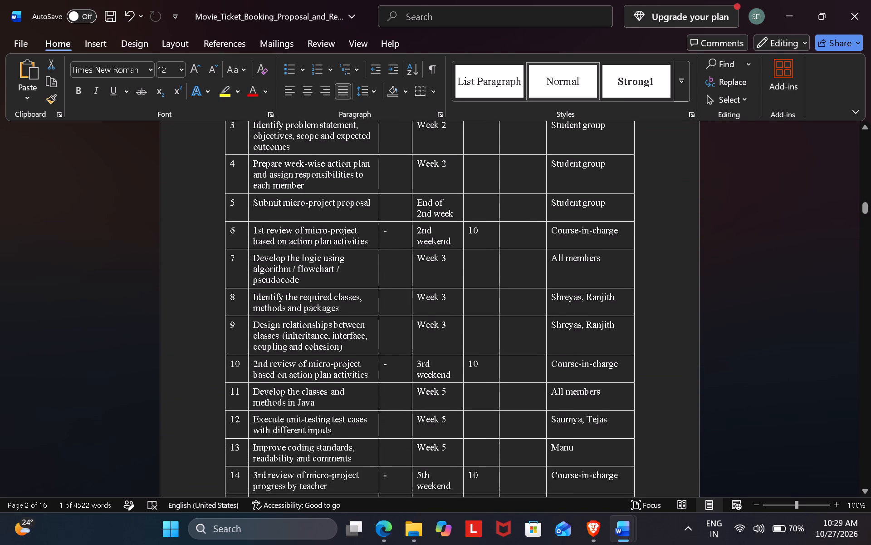
Delete the team responsibility table in 4.0 Proposed Methodology, along with the empty line it leaves above "Steps we will follow".
scroll(388, 258, "up", 3)
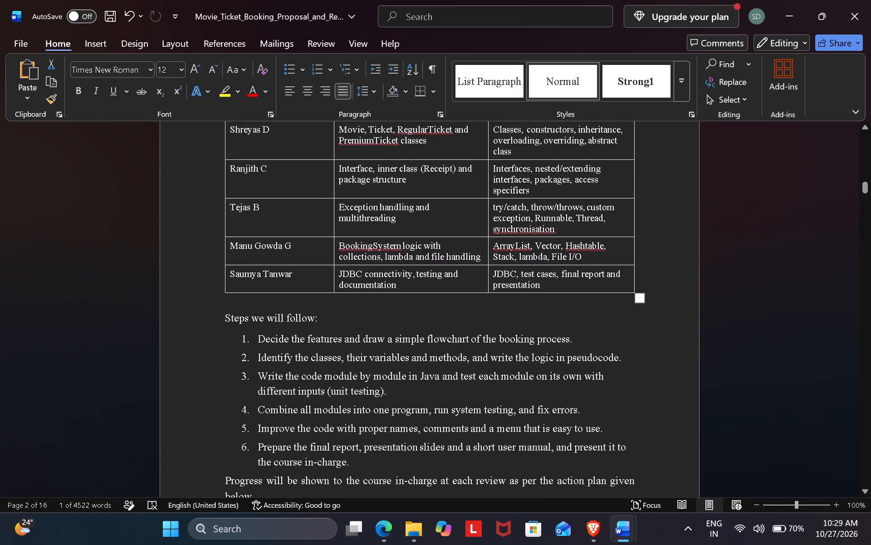
scroll(388, 258, "up", 2)
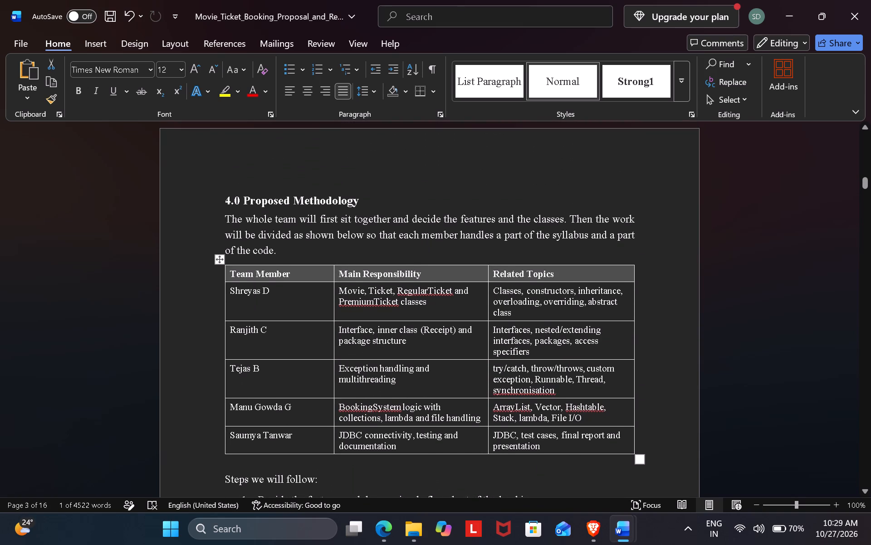
scroll(388, 258, "up", 1)
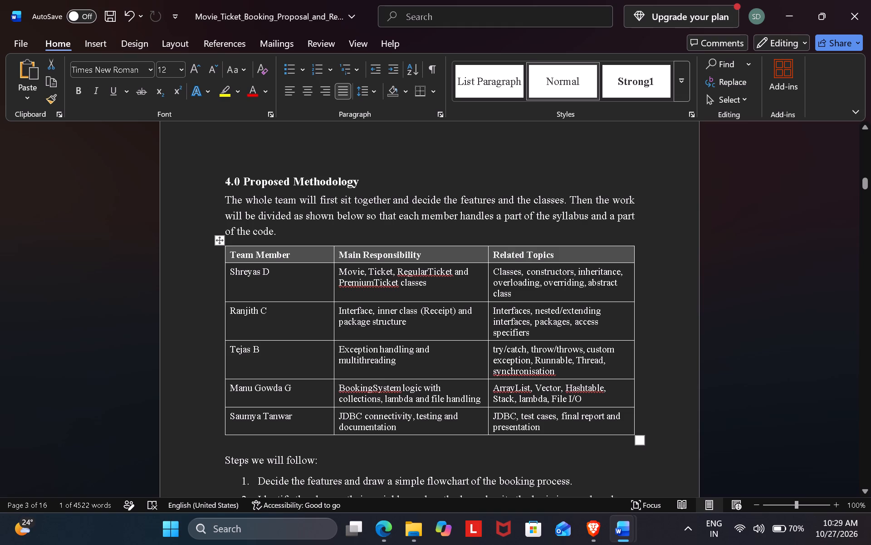
left_click_drag(658, 441, 210, 246)
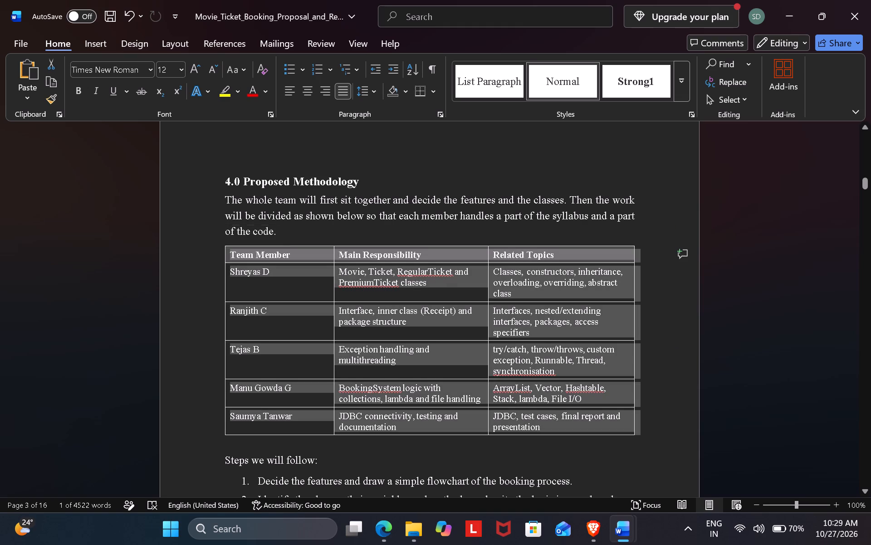
left_click_drag(210, 246, 191, 251)
key("BackSpace")
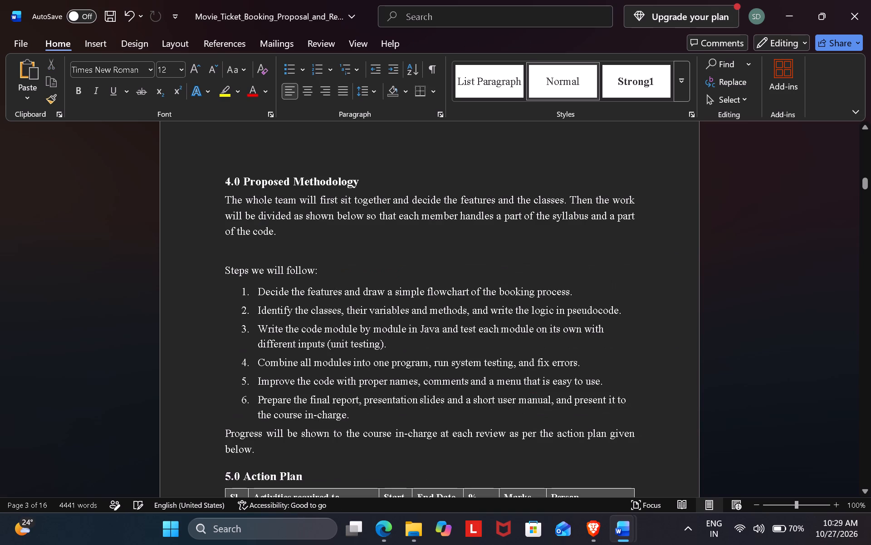
key("BackSpace")
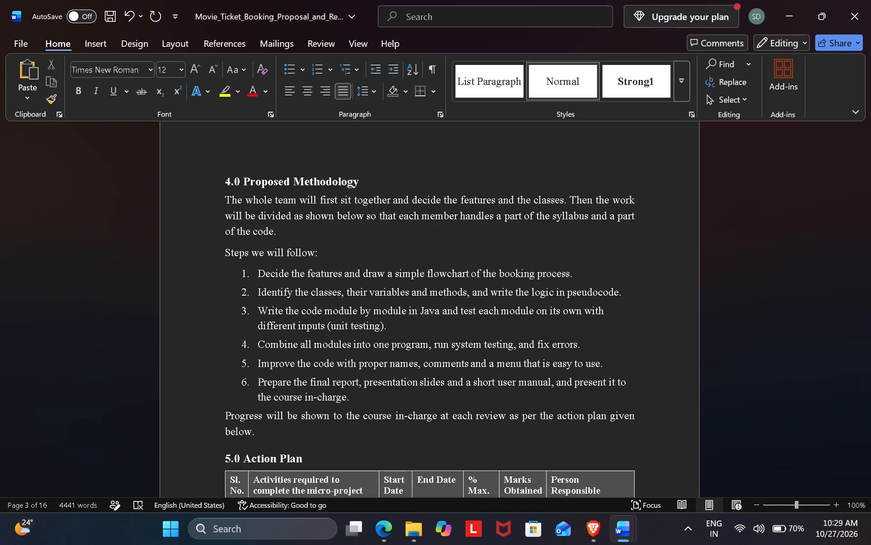
Review the Action Plan and Tentative Resources tables and continue into the Micro-Project Report's sections.
scroll(368, 363, "down", 3)
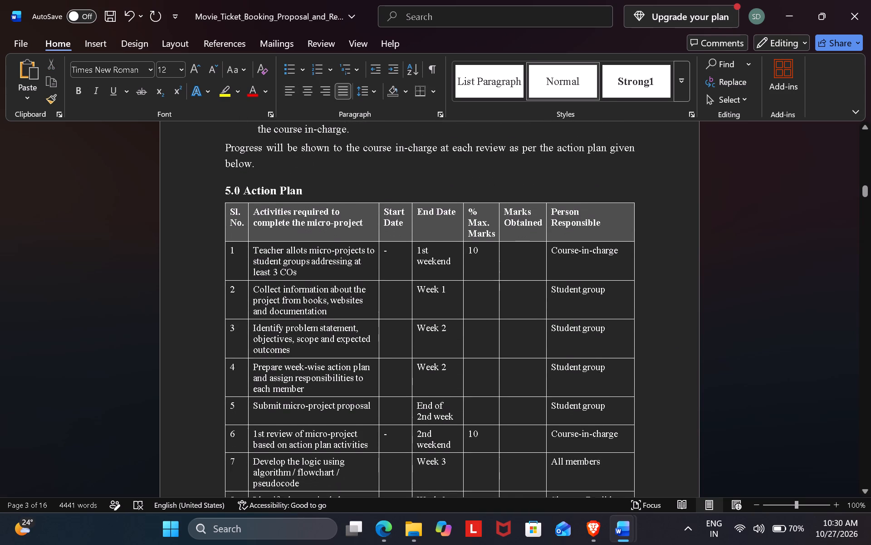
scroll(368, 363, "down", 2)
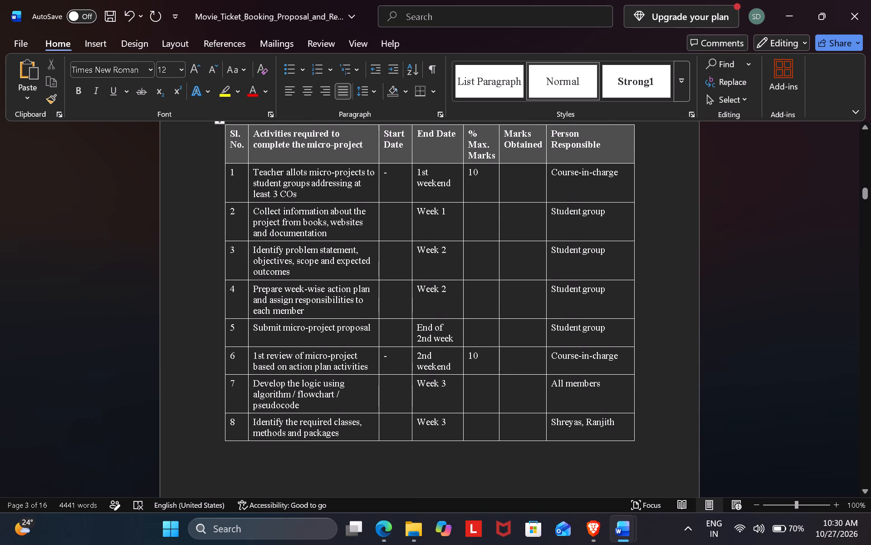
scroll(368, 363, "down", 1)
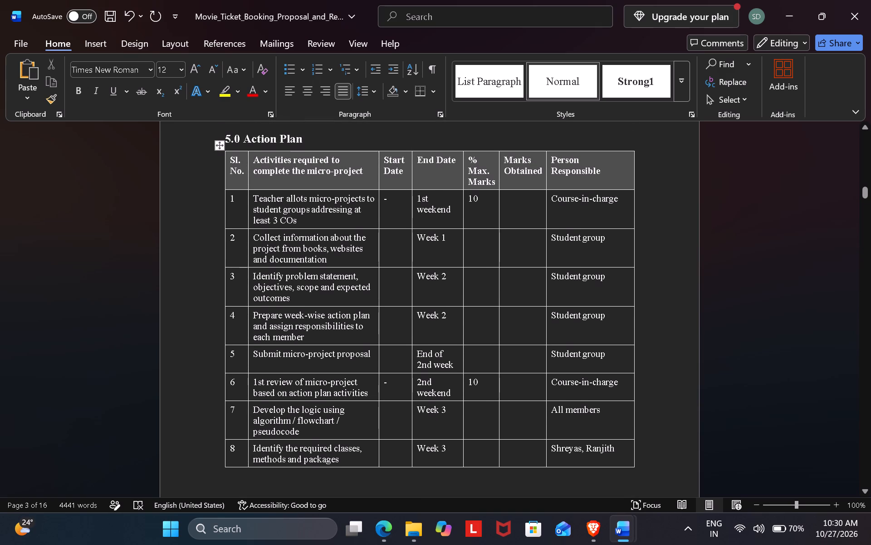
scroll(368, 363, "down", 3)
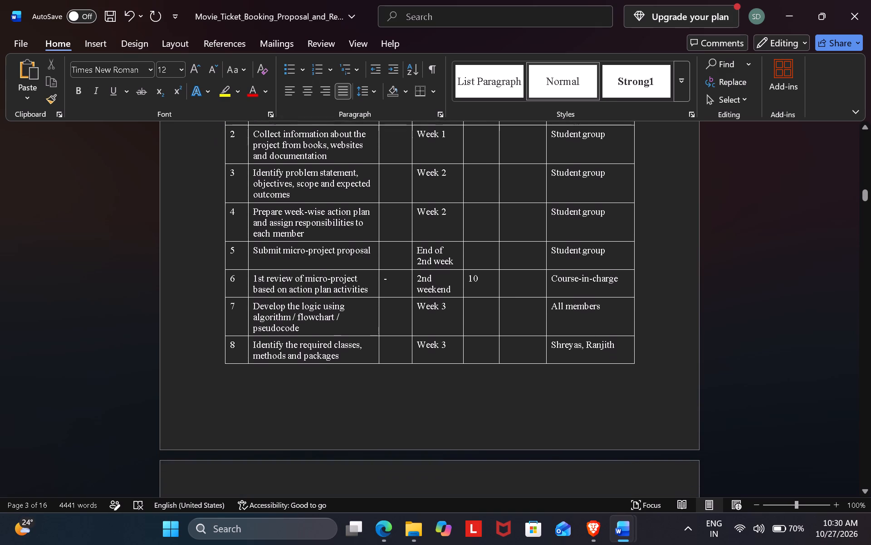
scroll(368, 363, "down", 4)
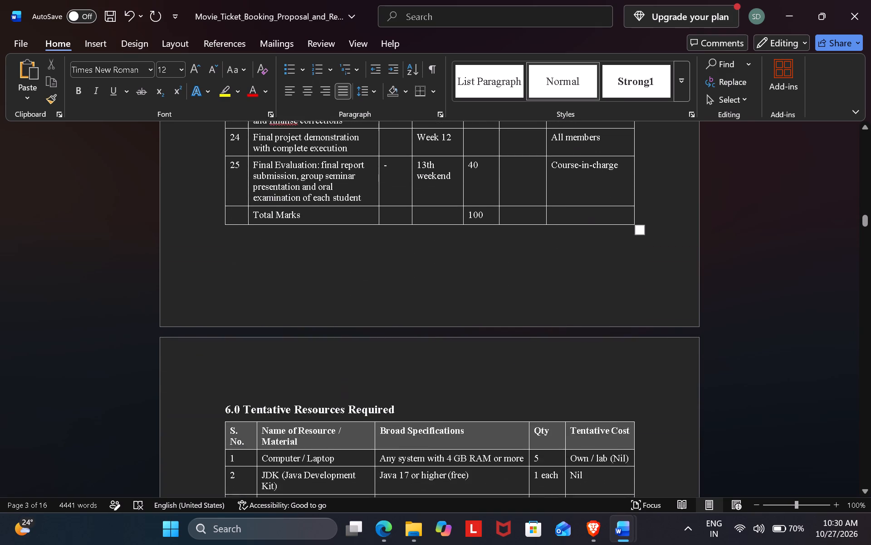
scroll(368, 363, "down", 3)
scroll(368, 363, "up", 1)
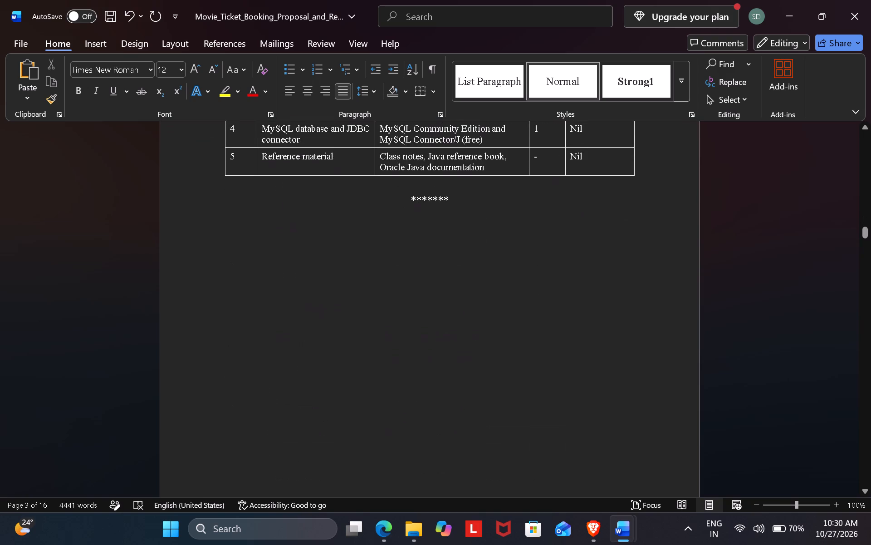
scroll(368, 363, "up", 1)
scroll(368, 363, "down", 3)
scroll(368, 363, "up", 1)
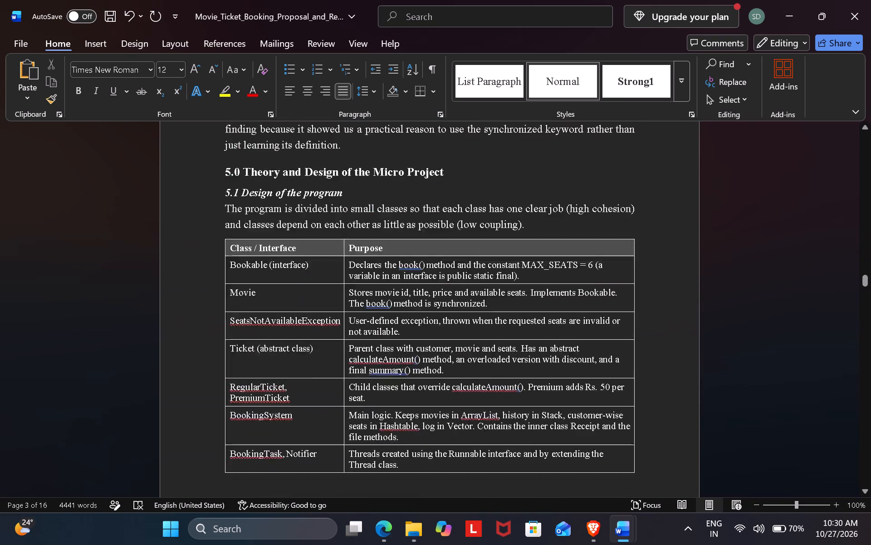
Indent the Student Team Members heading and its five names on the Micro-Project Report's first page so the block sits near the right margin.
scroll(368, 363, "up", 3)
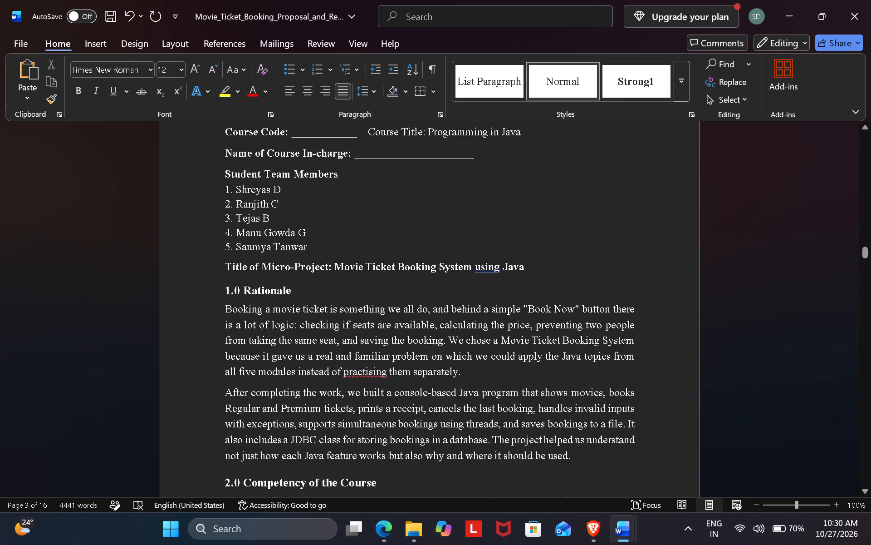
scroll(368, 363, "up", 1)
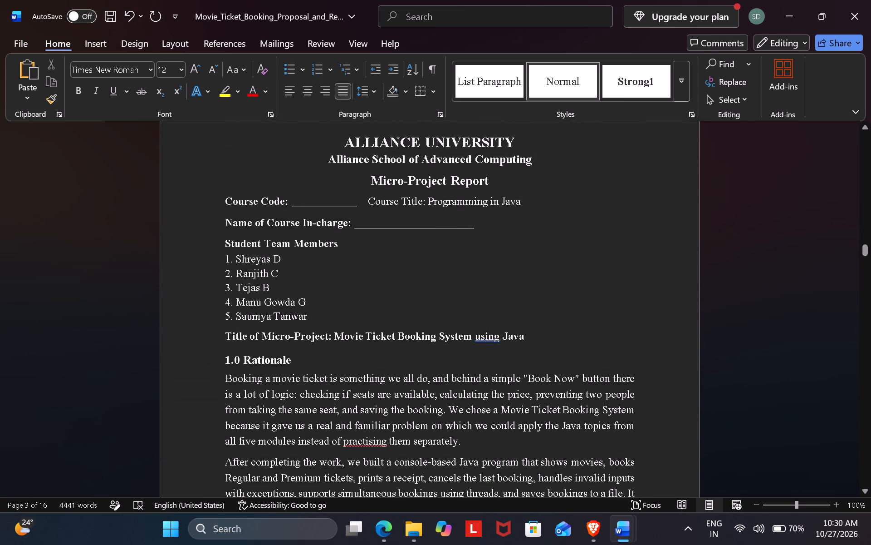
left_click_drag(220, 243, 299, 317)
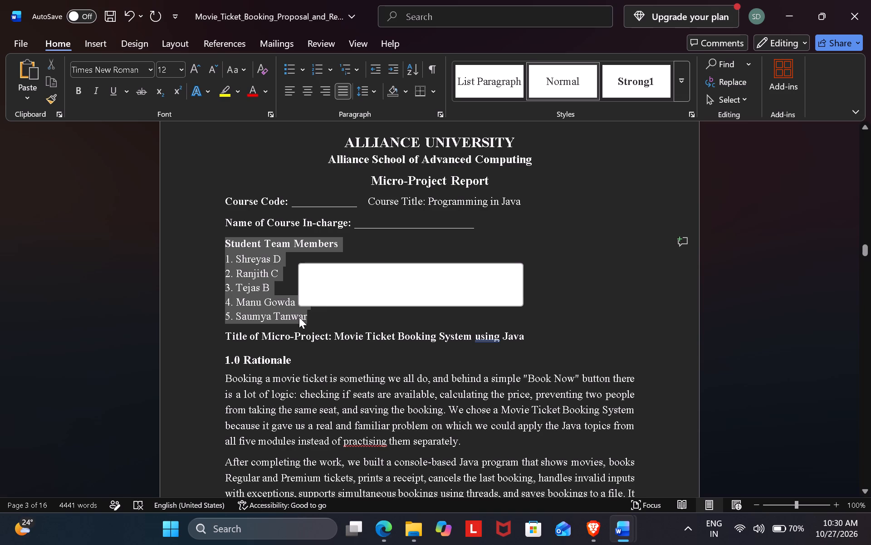
key("Tab")
key("Tab")
key("Tab")
key("Tab")
key("Tab")
key("Tab")
key("Tab")
key("Tab")
key("Tab")
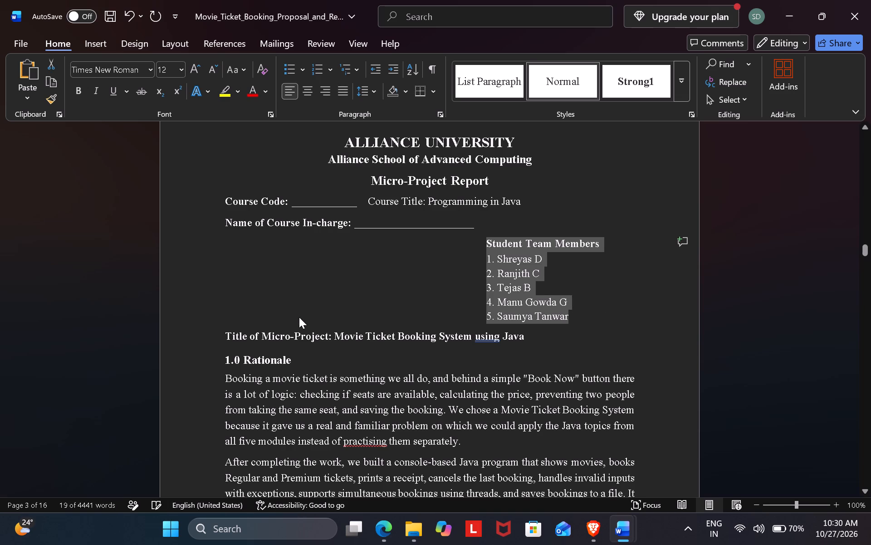
key("Tab")
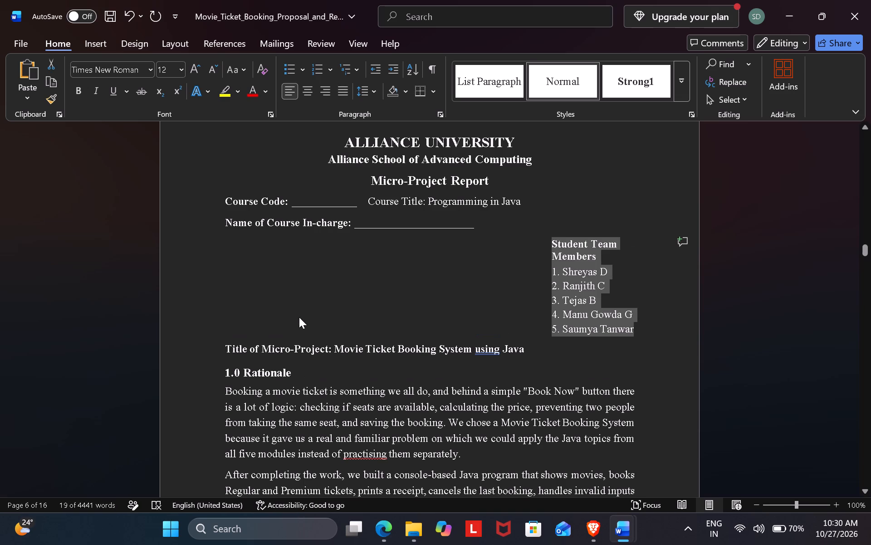
key("ctrl+z")
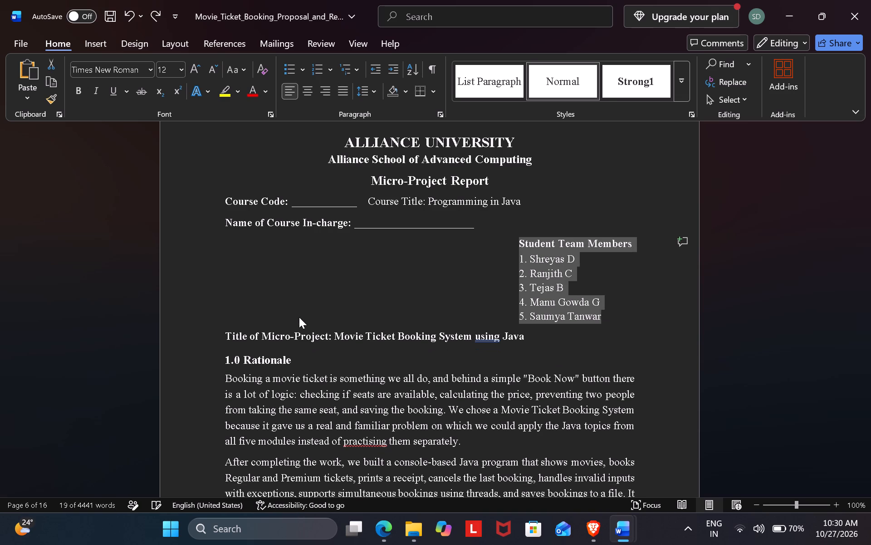
Underline the "Student Team Members" heading on the Micro-Project Report's first page.
left_click(600, 248)
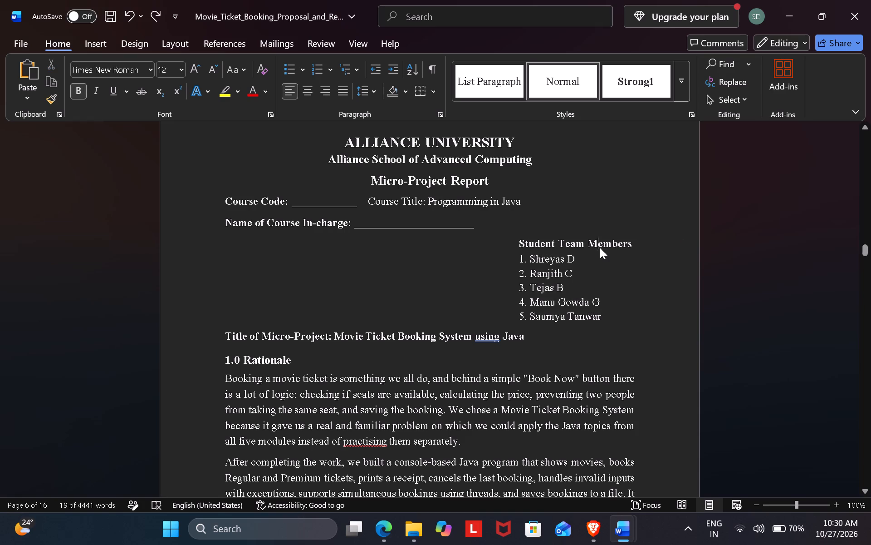
triple_click(634, 242)
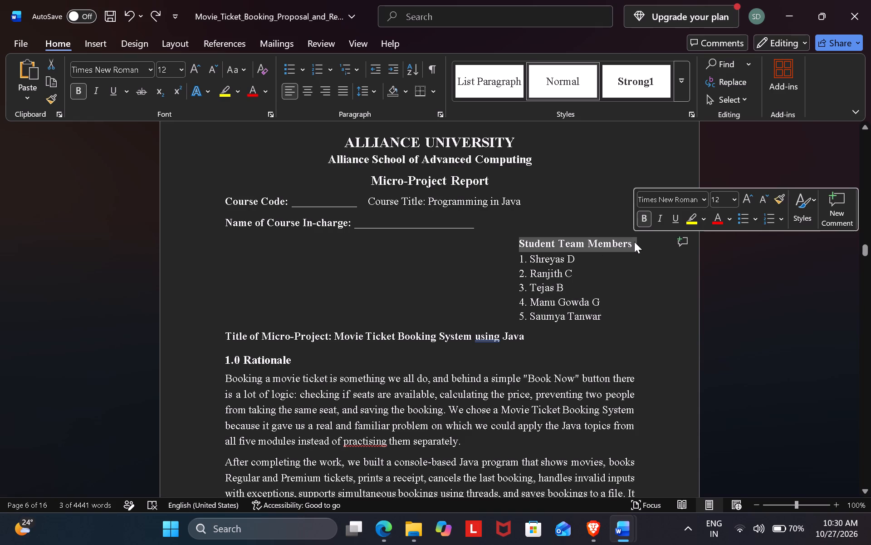
key("ctrl+u")
left_click(232, 167)
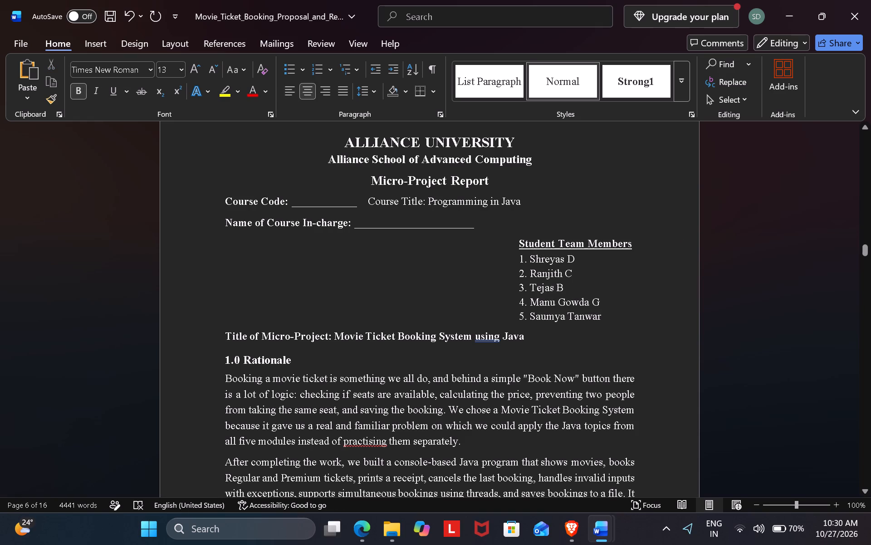
Break the line after the Course Code blank so "Course Title: Programming in Java" starts on its own line.
left_click_drag(363, 205, 230, 198)
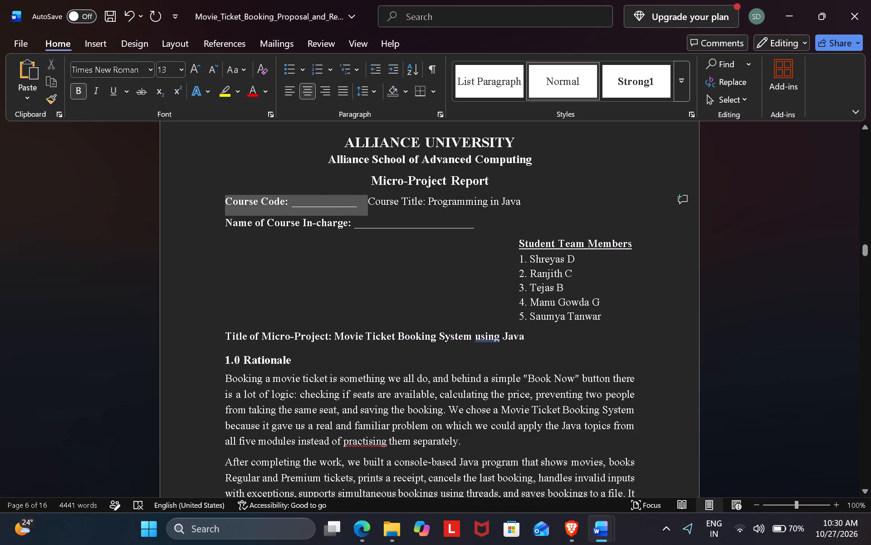
left_click_drag(230, 198, 230, 199)
key("Return")
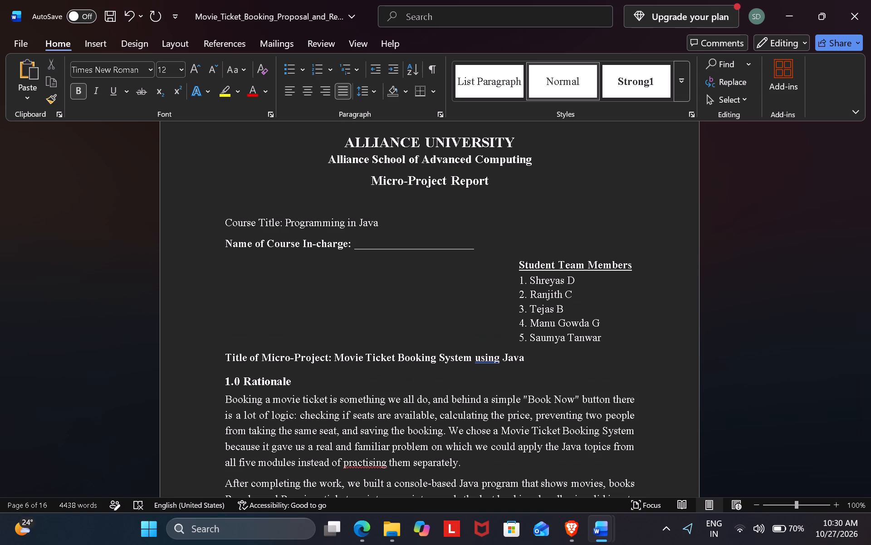
key("ctrl+z")
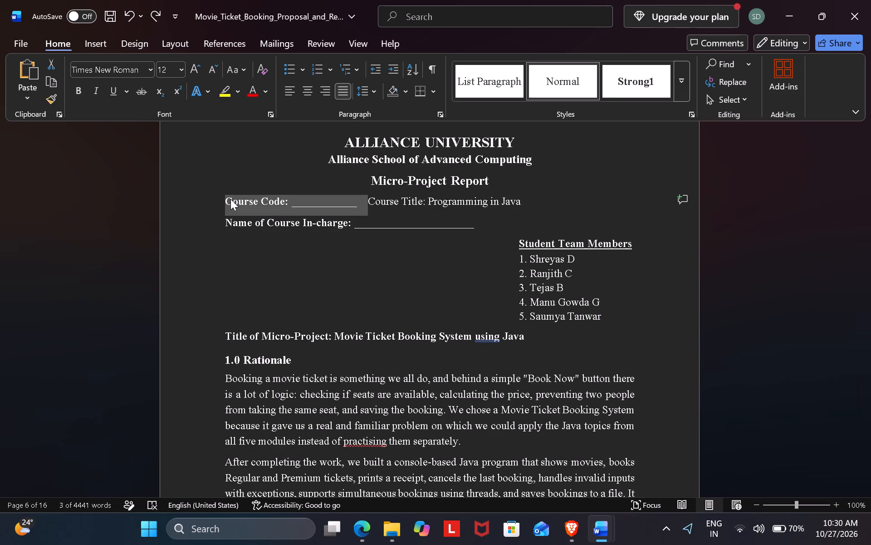
key("Return")
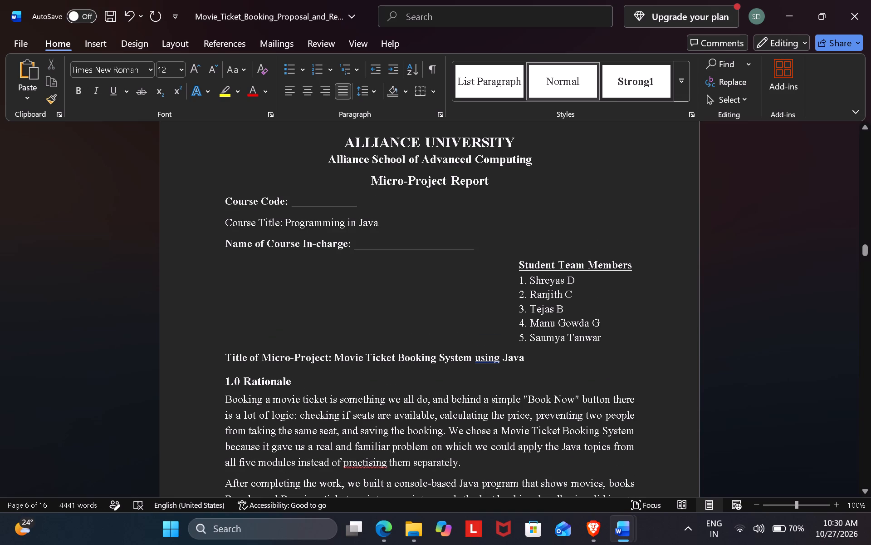
Move the "Course Title: Programming in Java" line above Course Code, directly under the Micro-Project Report heading, leaving no empty line between them.
left_click_drag(383, 229, 225, 222)
key("ctrl+x")
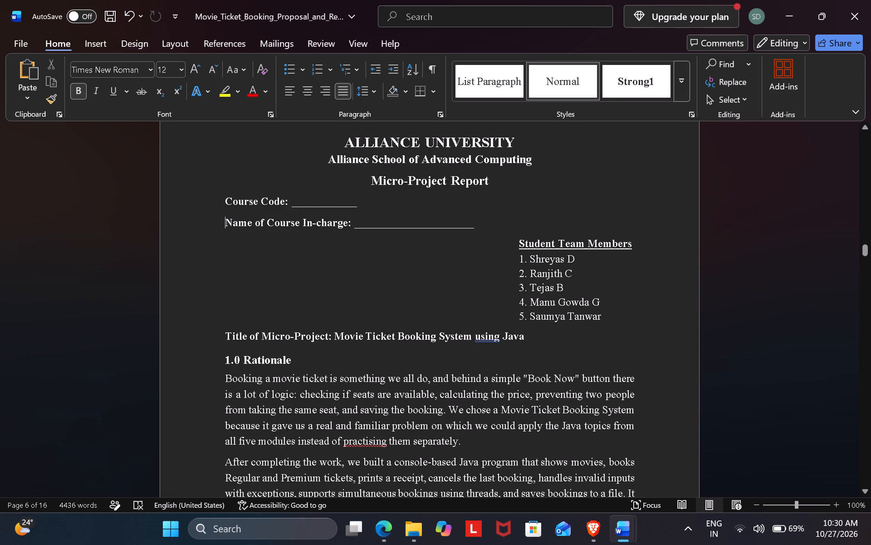
left_click(497, 182)
key("Return")
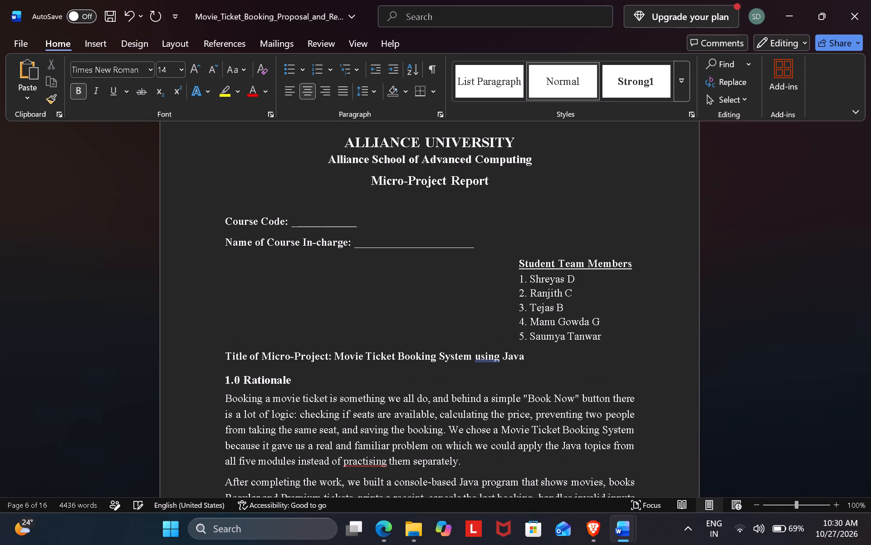
key("ctrl+v")
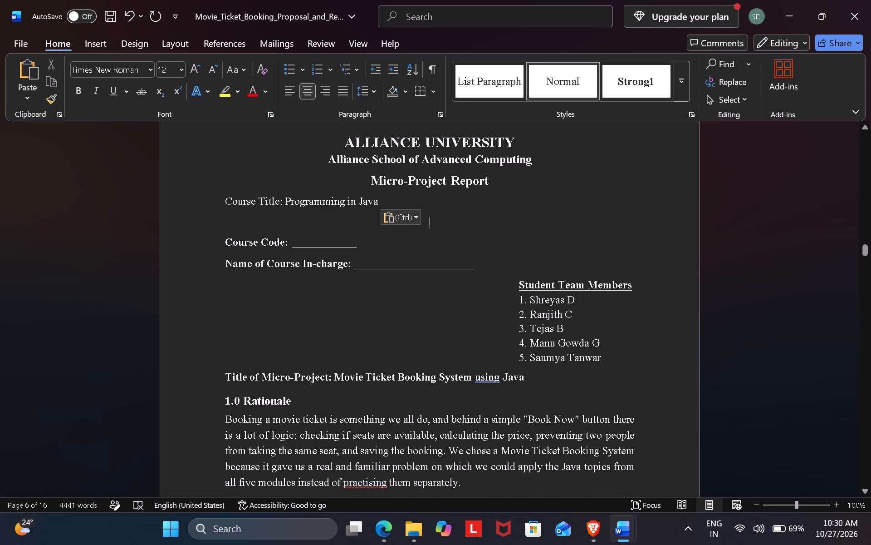
left_click(240, 218)
left_click(240, 218)
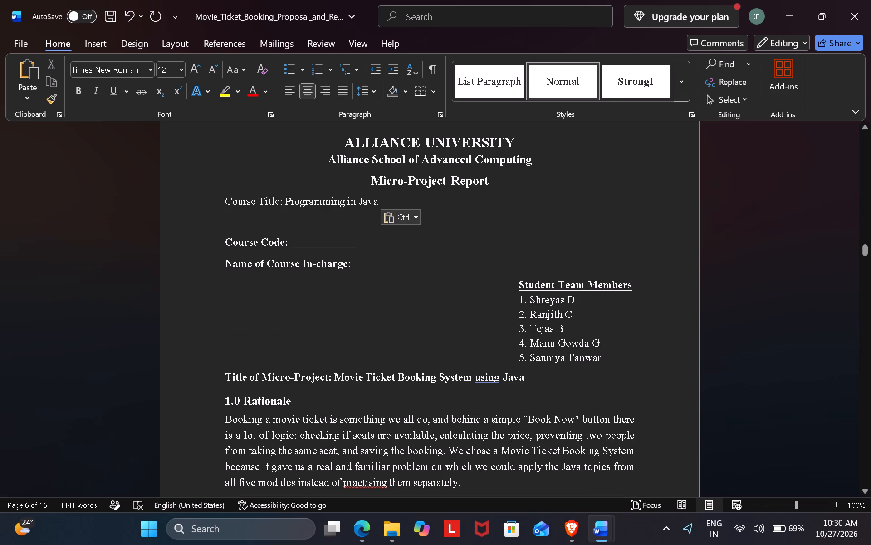
key("BackSpace")
key("BackSpace")
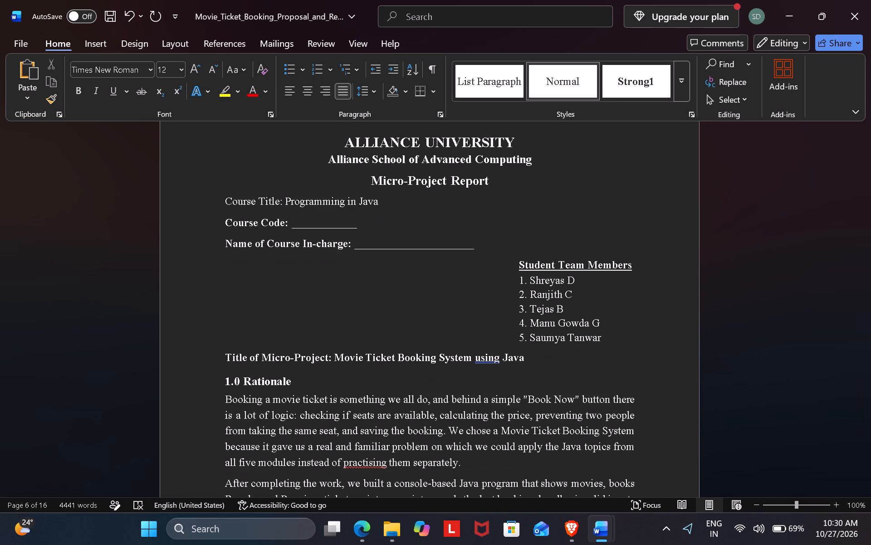
Replace the Course Code blank on the report's first page with E1CSA25101.
left_click_drag(363, 228, 307, 225)
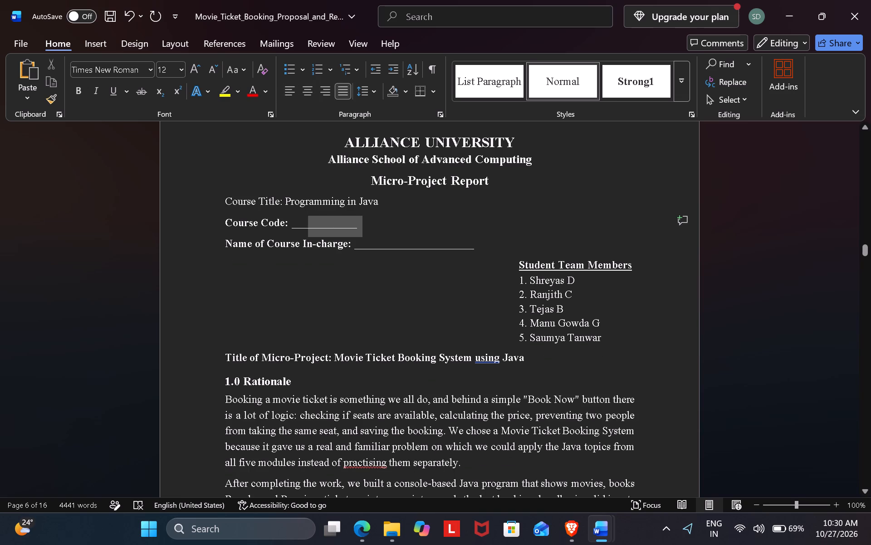
left_click_drag(307, 225, 289, 224)
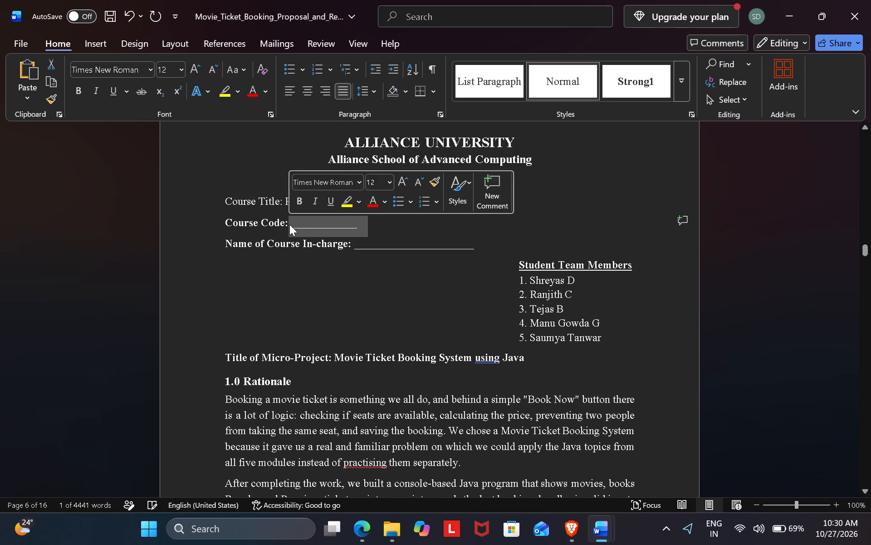
key("shift+e")
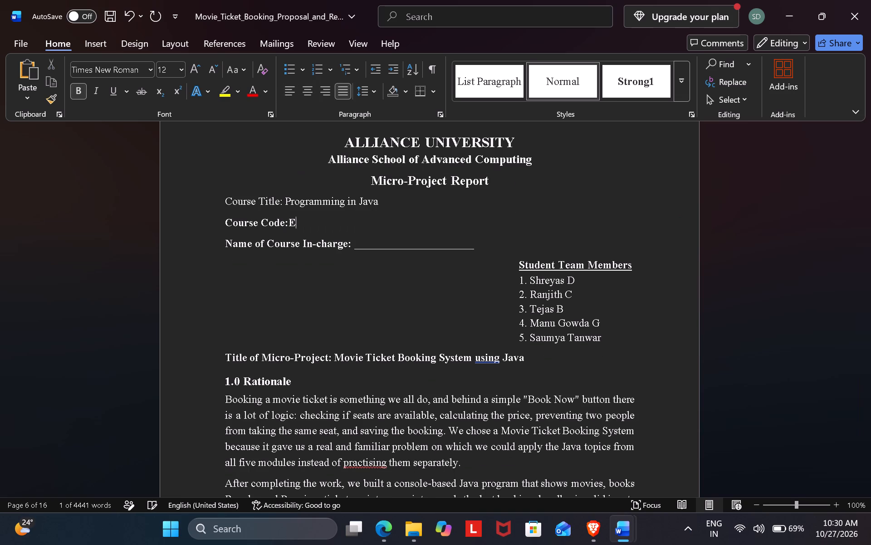
key("1")
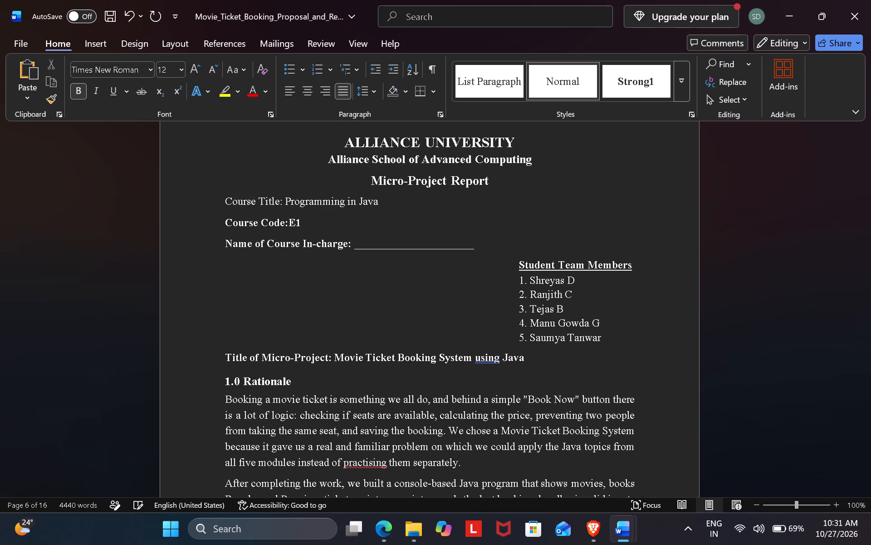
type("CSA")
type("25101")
Correct the Course Code on the Micro-Project Report's first page to E1CSA25306.
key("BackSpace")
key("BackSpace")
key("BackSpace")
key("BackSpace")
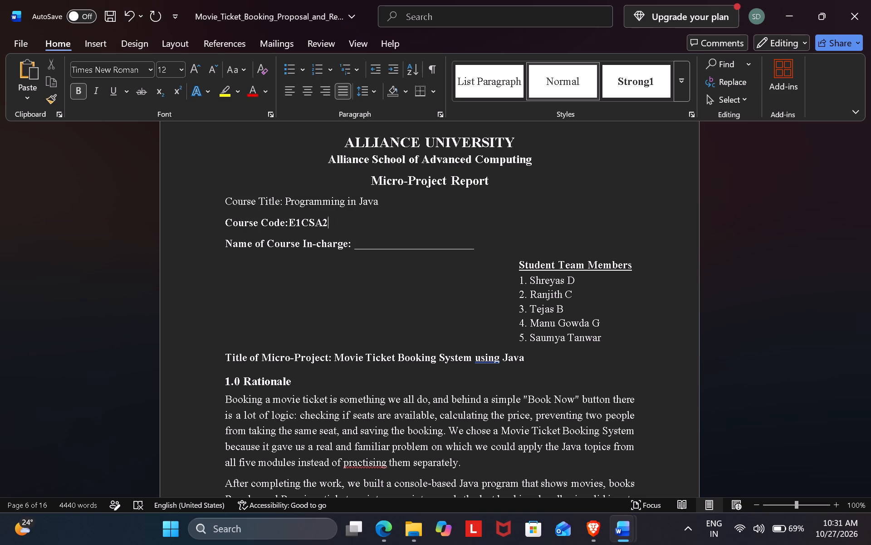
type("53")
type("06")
Replace the blank after "Name of Course In-charge:" with the instructor's name, including the title Dr.
left_click_drag(476, 249, 416, 246)
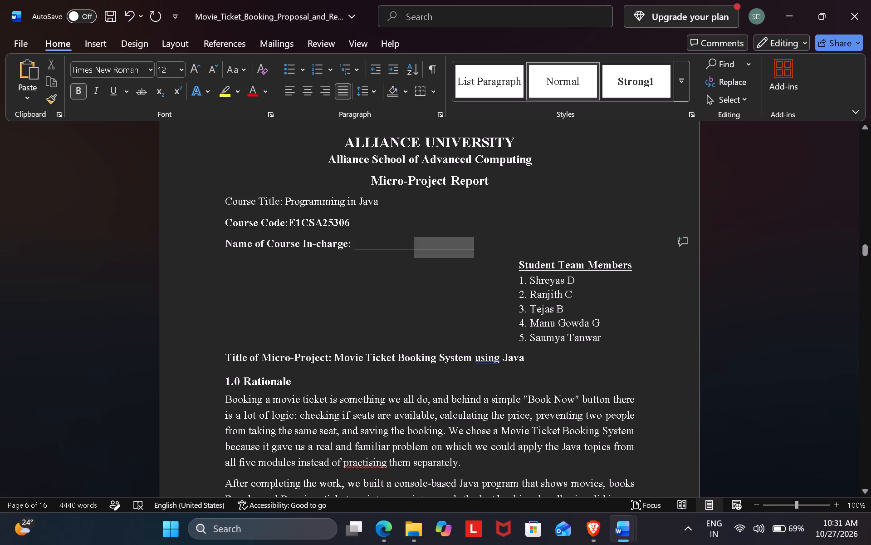
left_click_drag(416, 246, 354, 243)
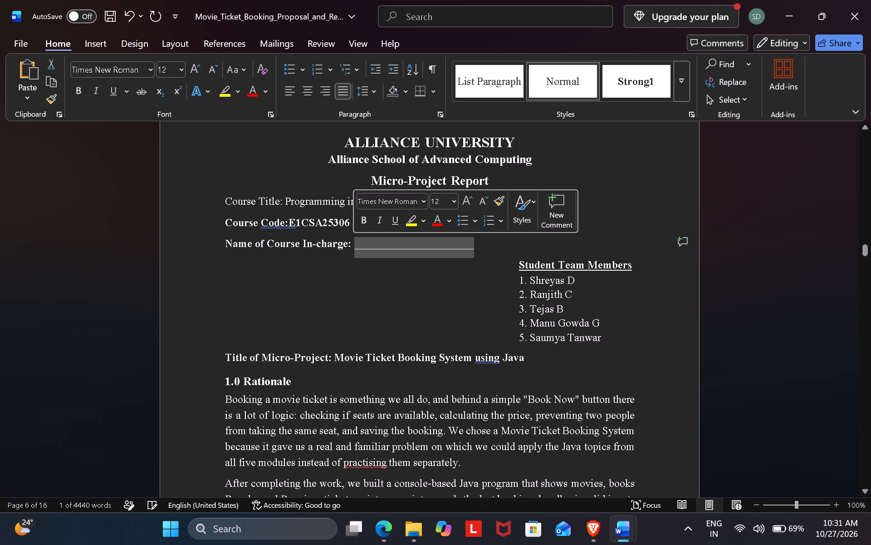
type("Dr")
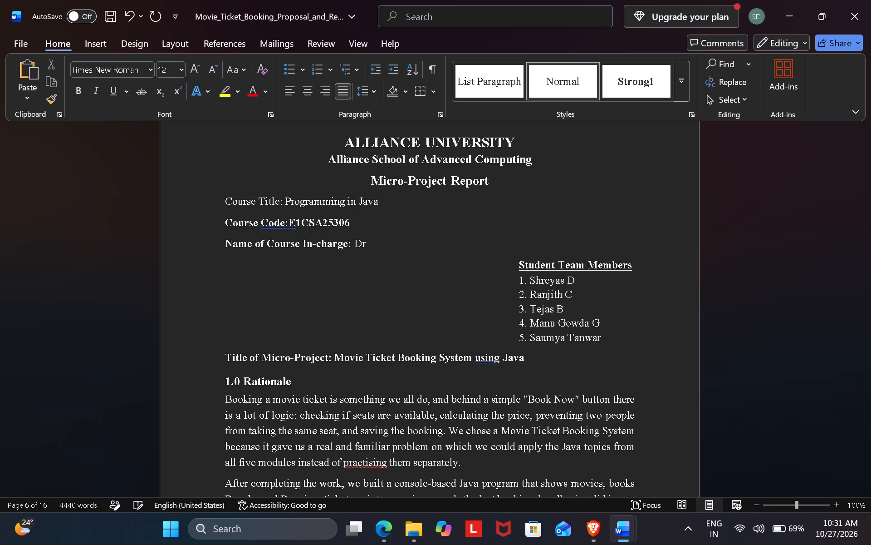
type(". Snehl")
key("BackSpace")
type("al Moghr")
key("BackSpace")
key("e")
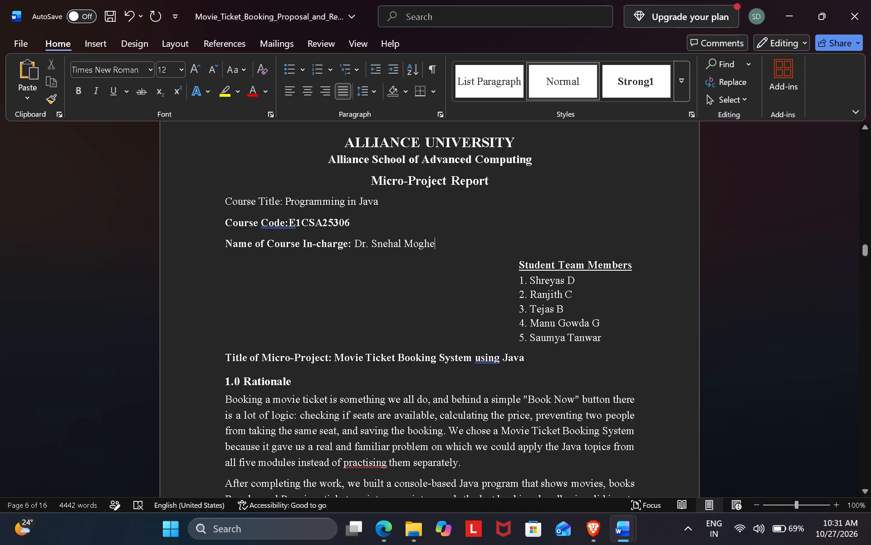
Center the "Title of Micro-Project: Movie Ticket Booking System using Java" line above the 1.0 Rationale heading.
left_click_drag(533, 358, 234, 356)
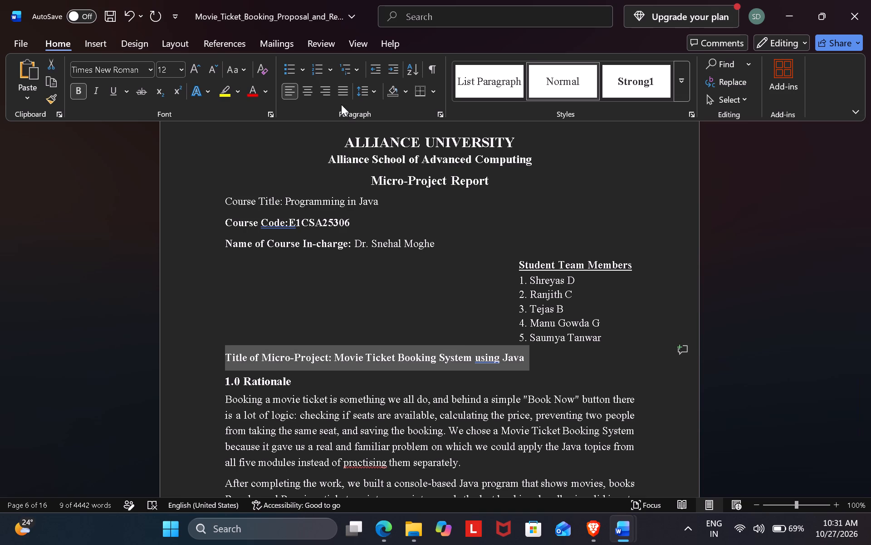
left_click(310, 91)
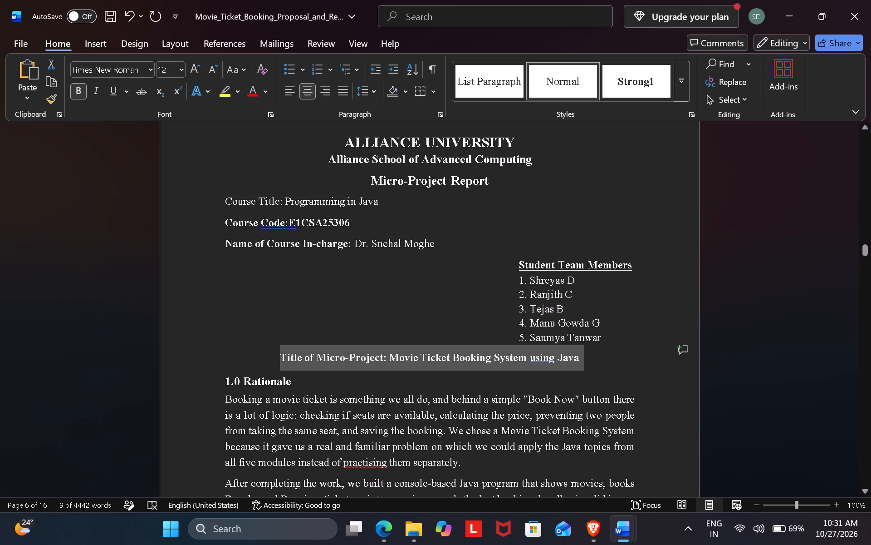
left_click(423, 388)
Review the report's text from 1.0 Rationale through 3.0 Course Outcomes Addressed in this Micro Project.
scroll(439, 430, "down", 2)
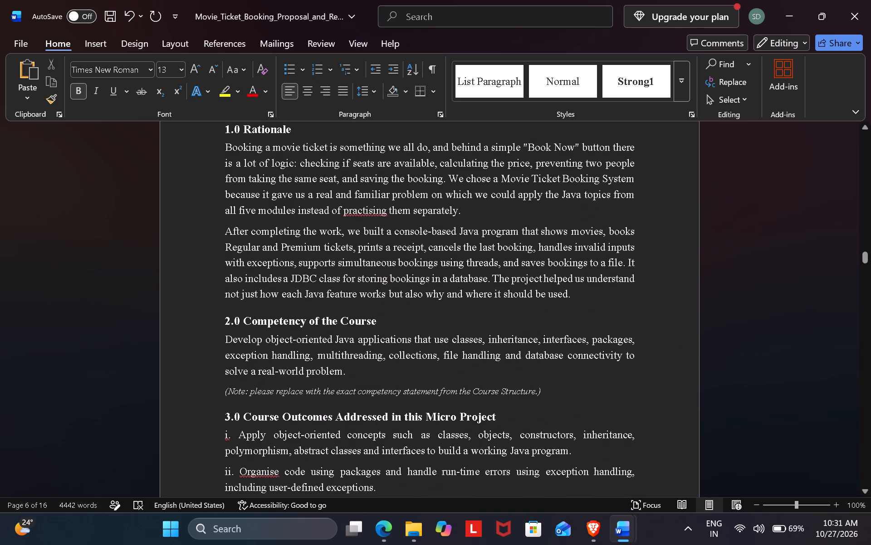
scroll(439, 430, "down", 1)
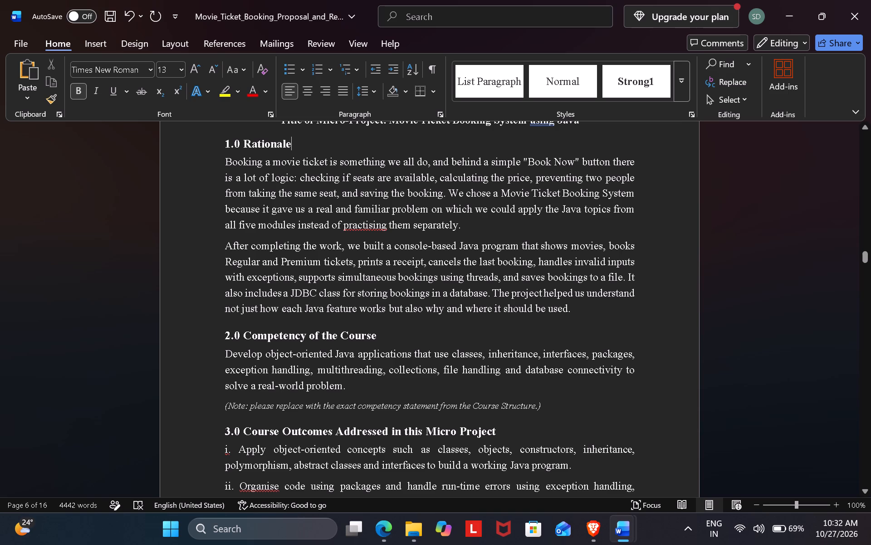
scroll(354, 354, "down", 1)
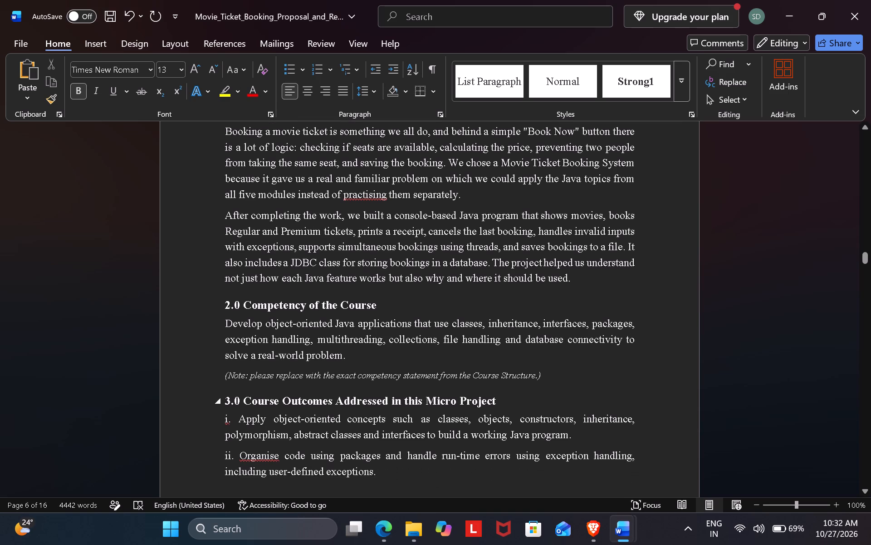
Delete the italic note about replacing the competency statement under 2.0 Competency of the Course, including its line.
left_click_drag(546, 377, 344, 367)
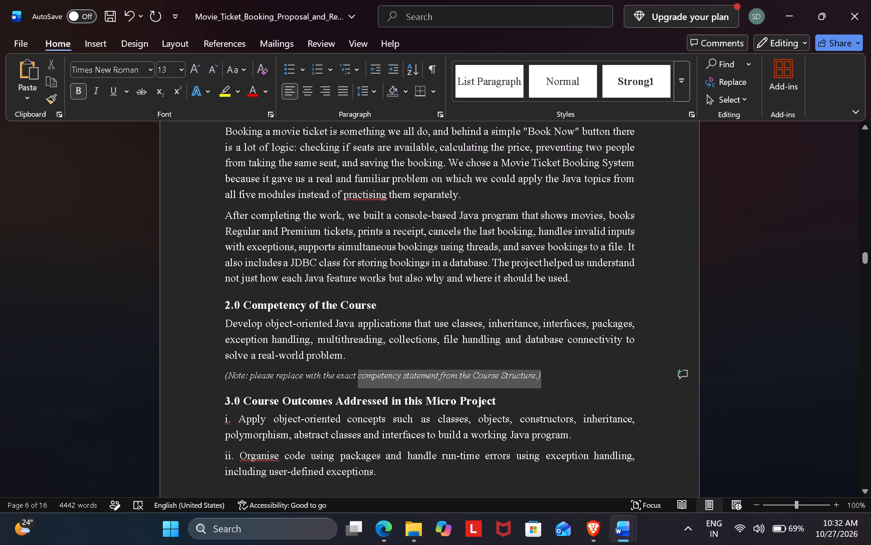
left_click_drag(344, 367, 223, 381)
key("BackSpace")
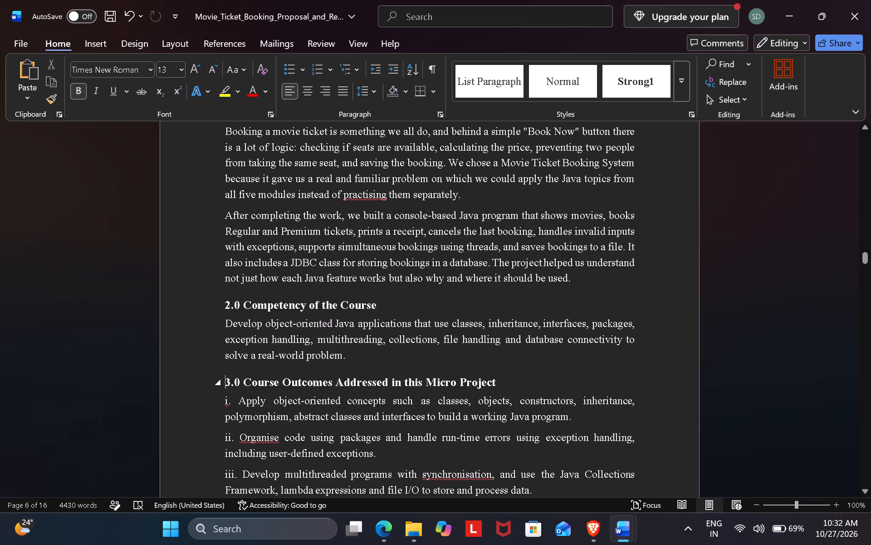
Replace the text of outcome i under 3.0 Course Outcomes Addressed in this Micro Project with "Evaolve java programmes", keeping its numeral.
scroll(363, 443, "down", 2)
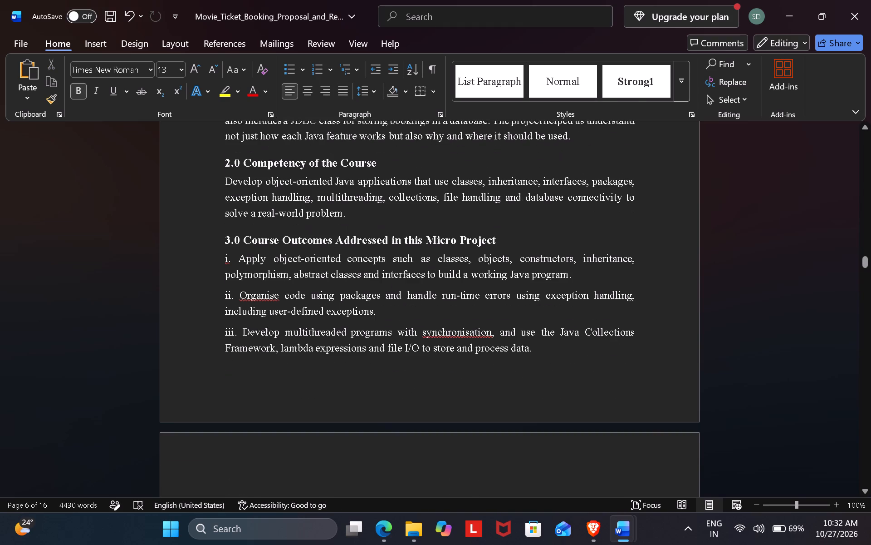
scroll(363, 443, "down", 2)
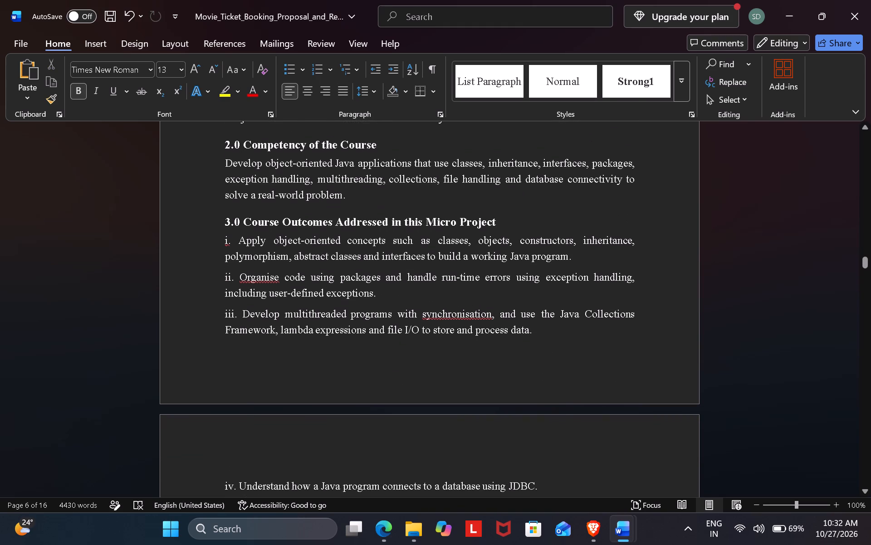
scroll(375, 428, "down", 2)
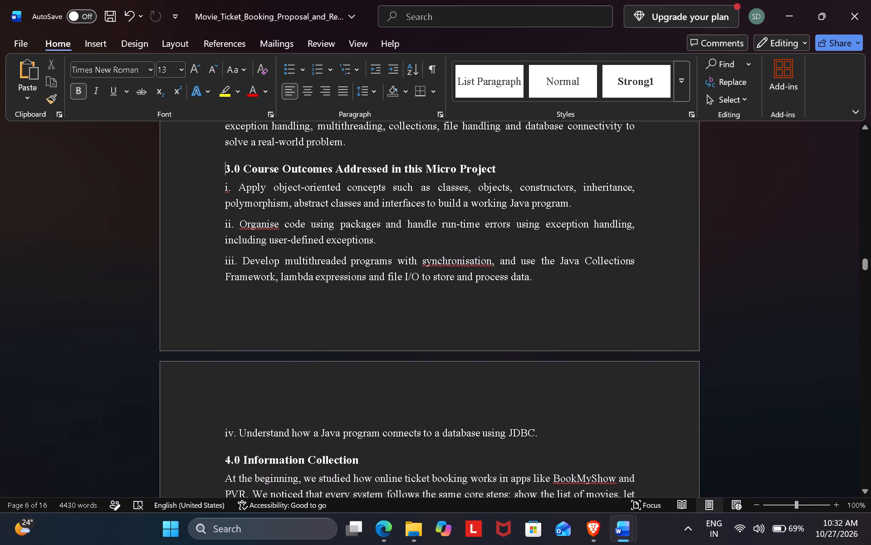
scroll(375, 428, "down", 3)
left_click_drag(573, 202, 372, 190)
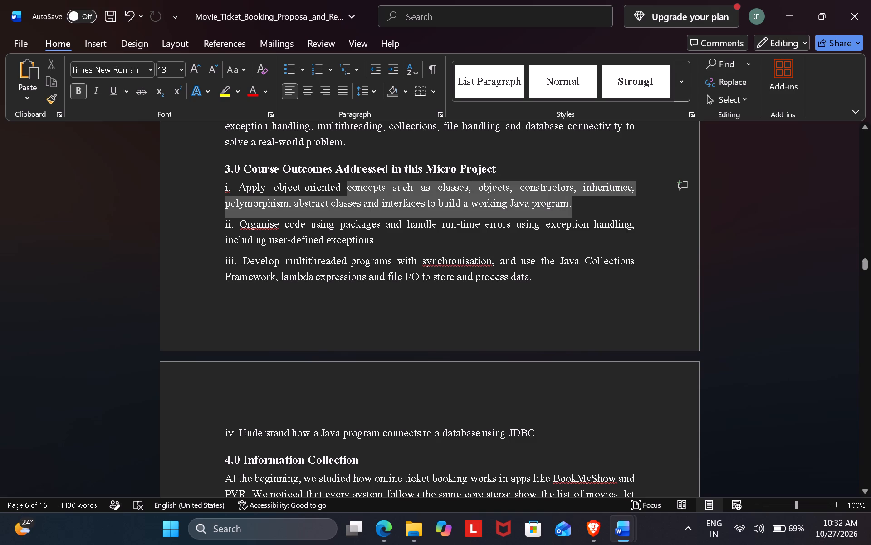
left_click_drag(372, 190, 243, 190)
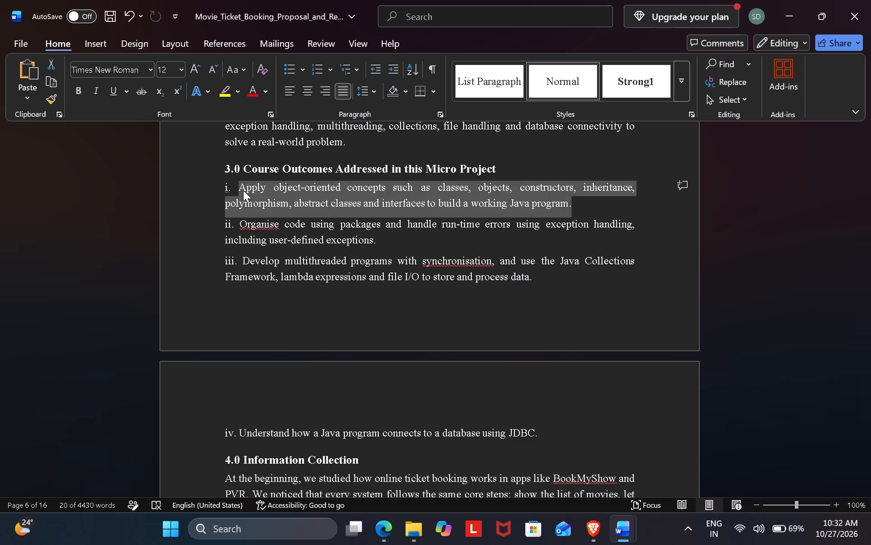
type("Eva")
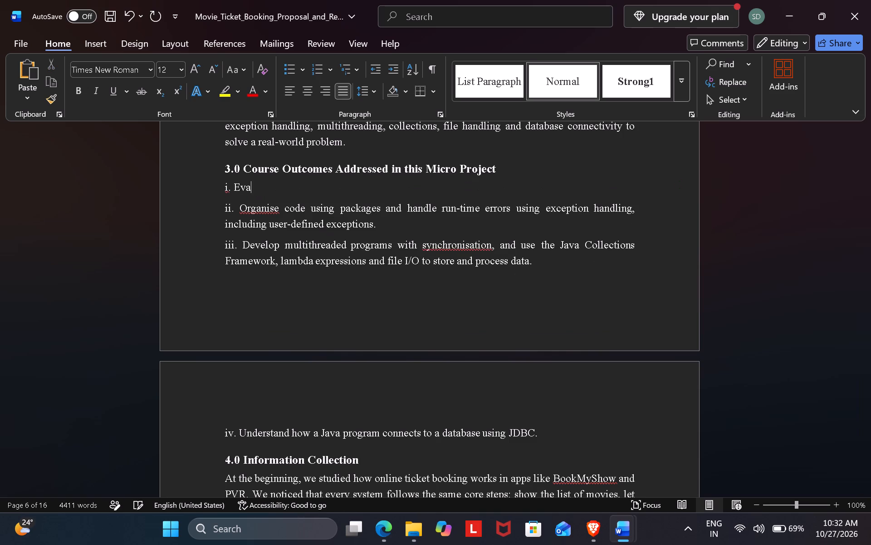
type("ol")
type("ve")
key("space")
type("java")
key("space")
type("programme")
key("space")
key("BackSpace")
key("BackSpace")
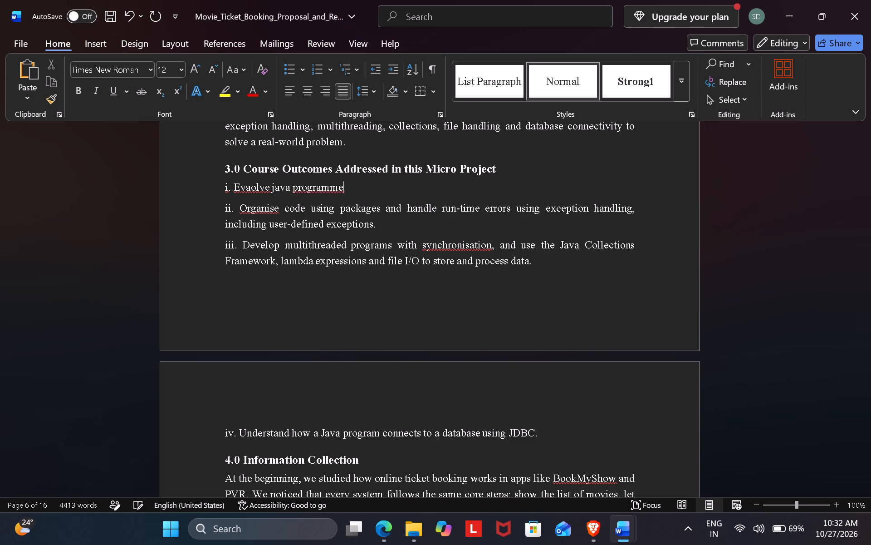
key("s")
key("Left")
key("e")
key("Right")
Correct the wording of outcome i to "Evolve java programs".
left_click(269, 187)
left_click(252, 188)
key("BackSpace")
key("Right")
key("Right")
key("Right")
key("Right")
key("Right")
key("Right")
key("Right")
key("Right")
key("Right")
key("Right")
key("Right")
key("Right")
key("Right")
key("Right")
key("Right")
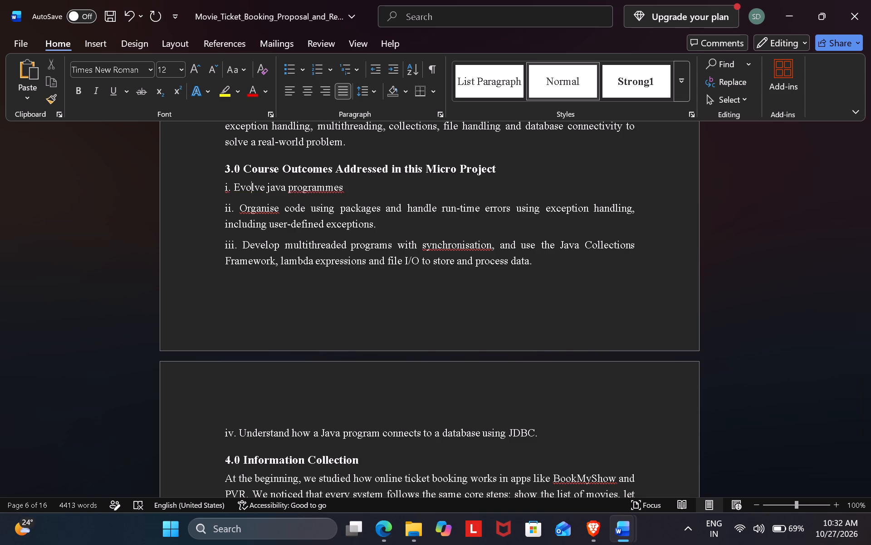
key("Right")
key("Right")
key("BackSpace")
key("Delete")
key("Delete")
key("m")
key("Right")
key("Right")
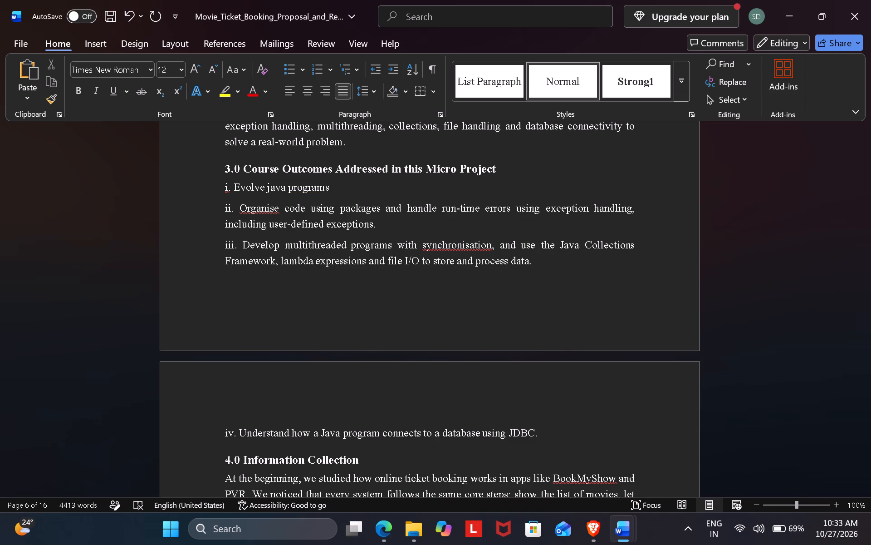
Complete outcome i by adding "incorporating classes, objects, and inheritance concepts." after "Evolve java programs".
key("Left")
key("space")
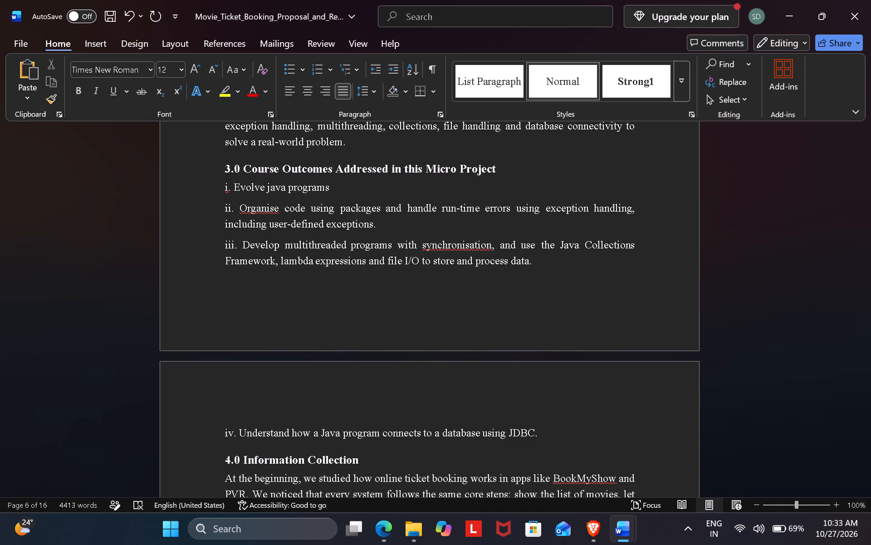
type("incorporatinf")
key("BackSpace")
type("g classes")
key("space")
key("BackSpace")
type(", objects")
type(", and")
key("space")
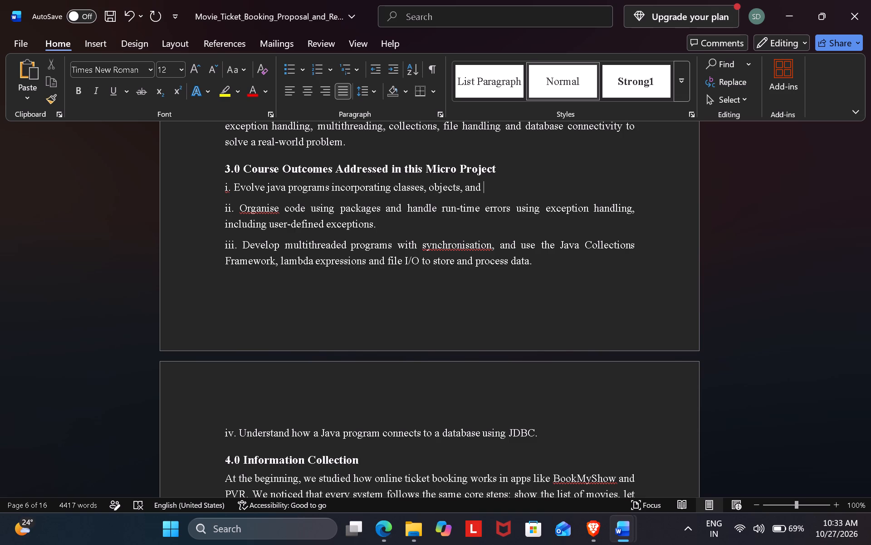
type("inheritance concepts")
key("period")
Replace the text of outcome ii with "Develop java programs incorporating polynorphysm, interfaces and packages.", keeping its numeral.
left_click_drag(376, 226, 306, 212)
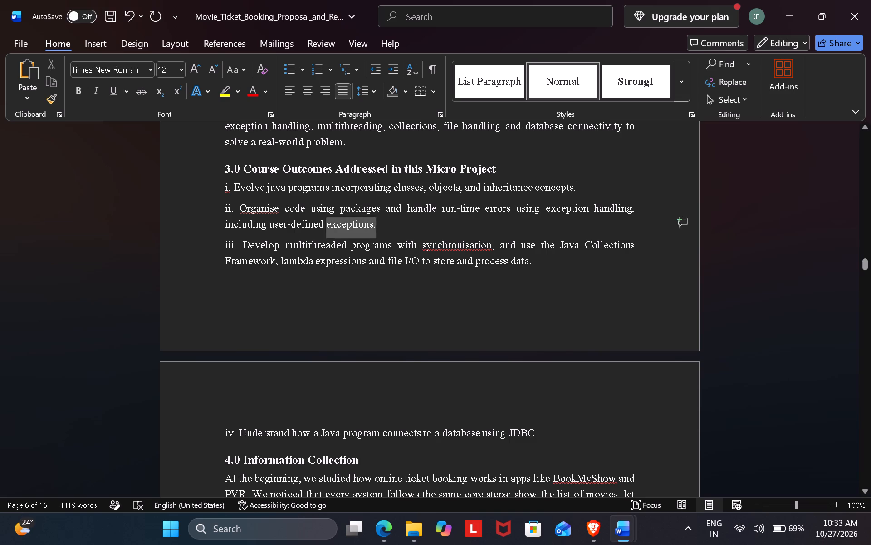
left_click_drag(306, 212, 248, 208)
type("De")
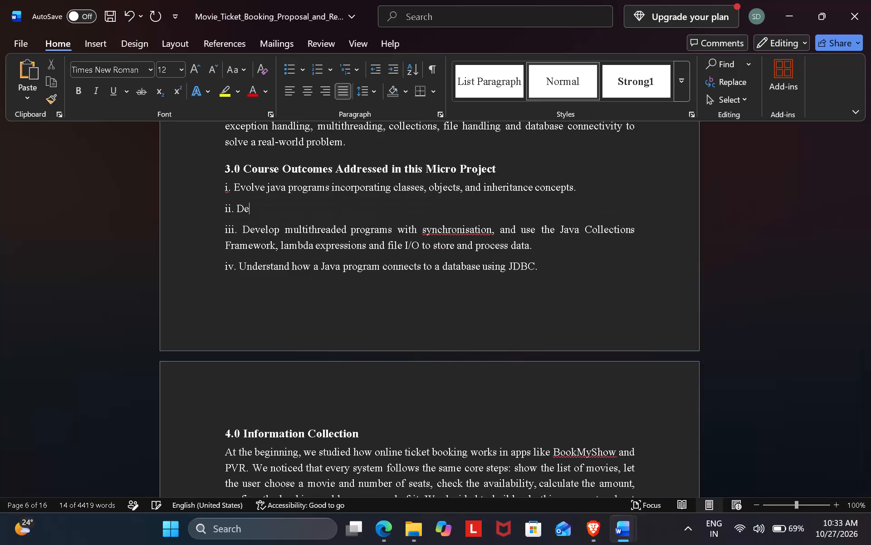
type("velop java")
key("space")
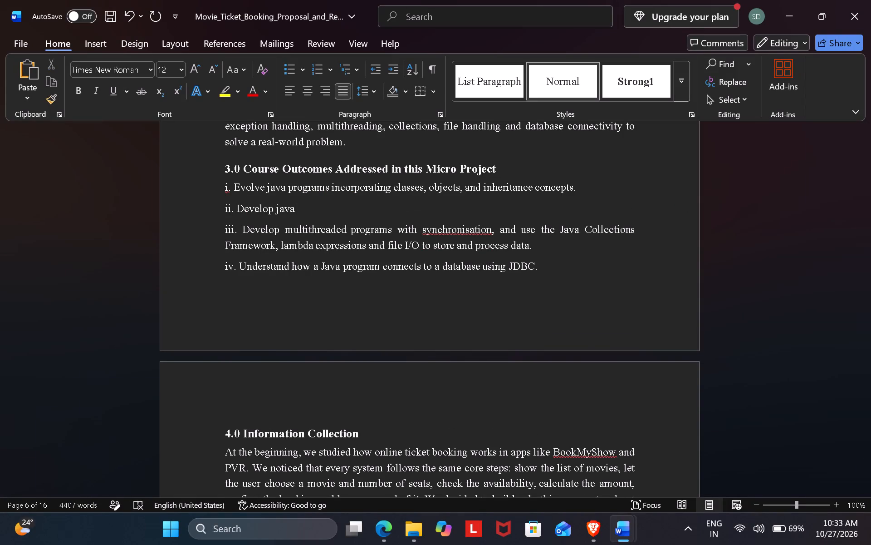
type("programs incorporating")
key("space")
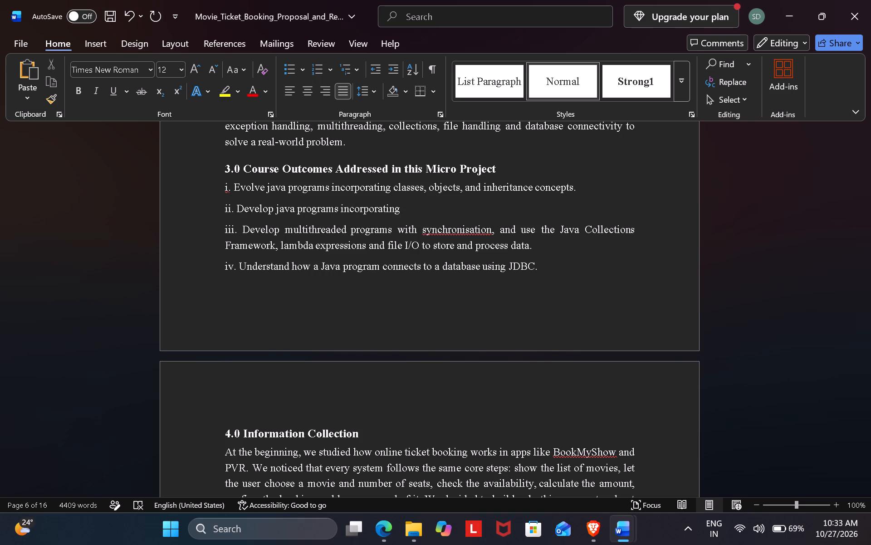
key("e")
key("BackSpace")
type("polynor")
type("physm")
type(", interfaces and packa")
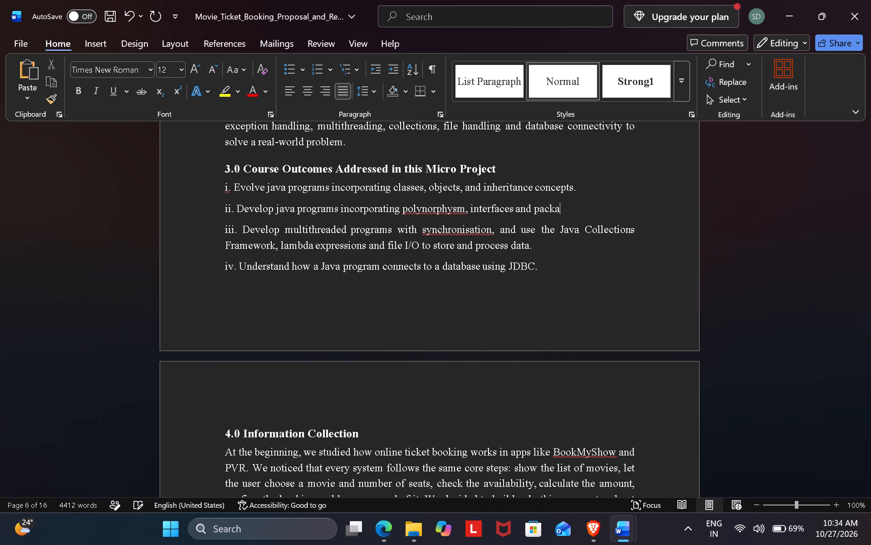
type("ges")
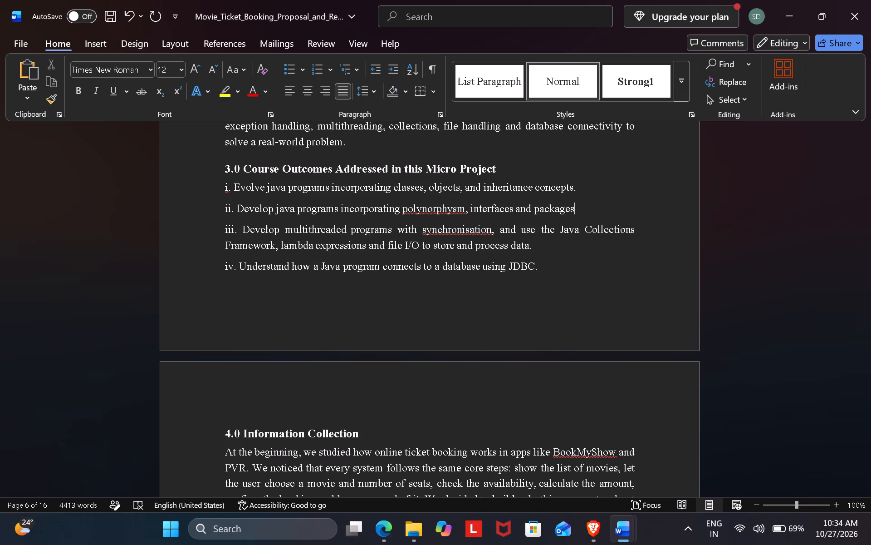
key("period")
Replace the text of outcome iii with "Create java programs incorporating exception handelling and multithreading", keeping its numeral.
left_click_drag(537, 245, 260, 231)
type("Create java program")
type("es incorporating")
key("space")
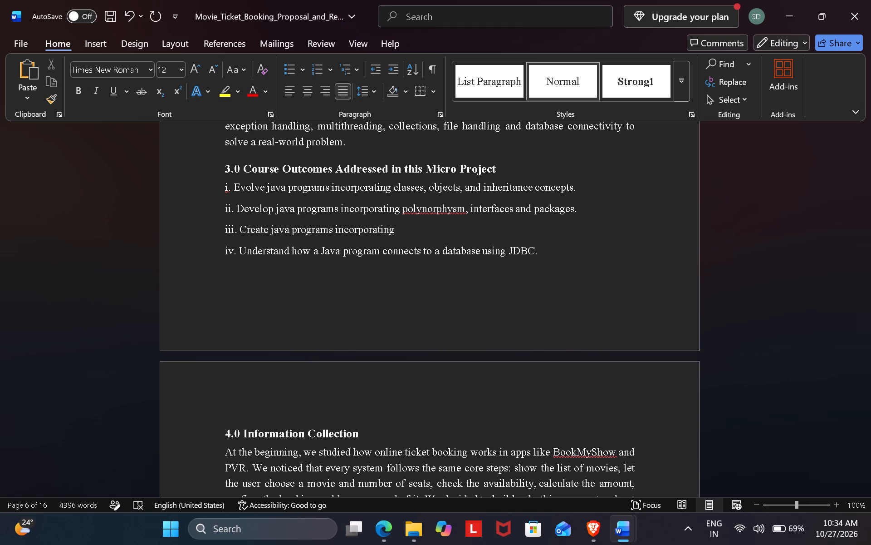
type("ec")
key("BackSpace")
type("xception handelling and multithe")
key("BackSpace")
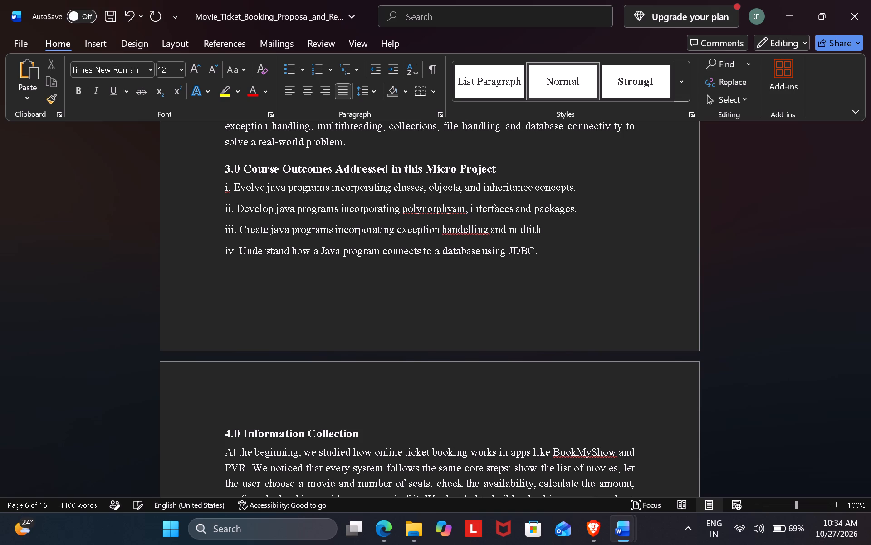
type("reading")
Correct the misspelled word "handelling" in outcome iii to "handling".
key("ctrl+Left")
key("ctrl+Left")
key("Left")
key("Left")
key("Left")
key("Left")
key("BackSpace")
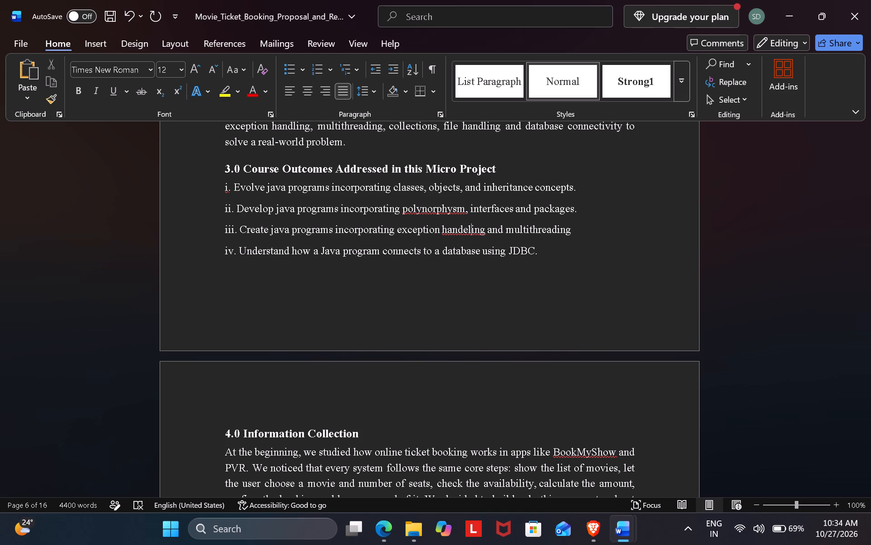
key("Left")
key("Left")
key("Delete")
key("ctrl+Right")
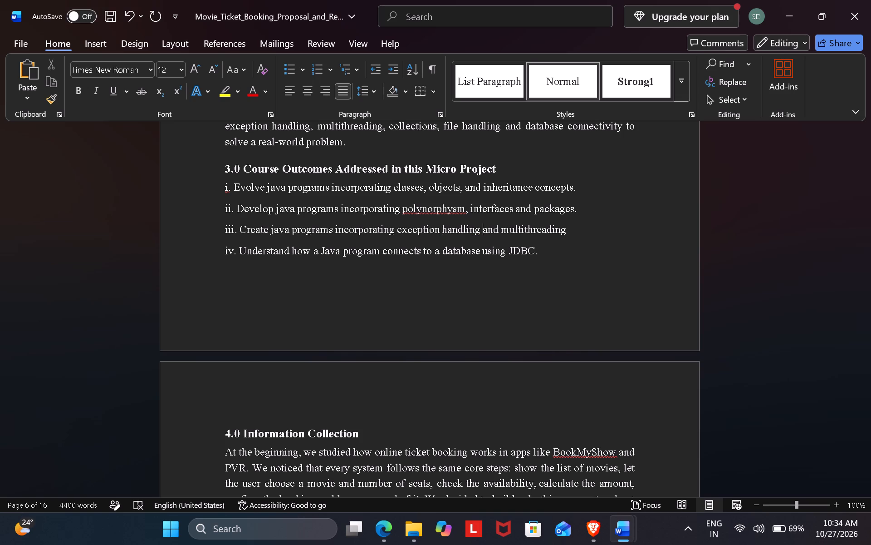
Select the text of outcome iv about connecting a Java program to a database, excluding its numeral.
triple_click(544, 254)
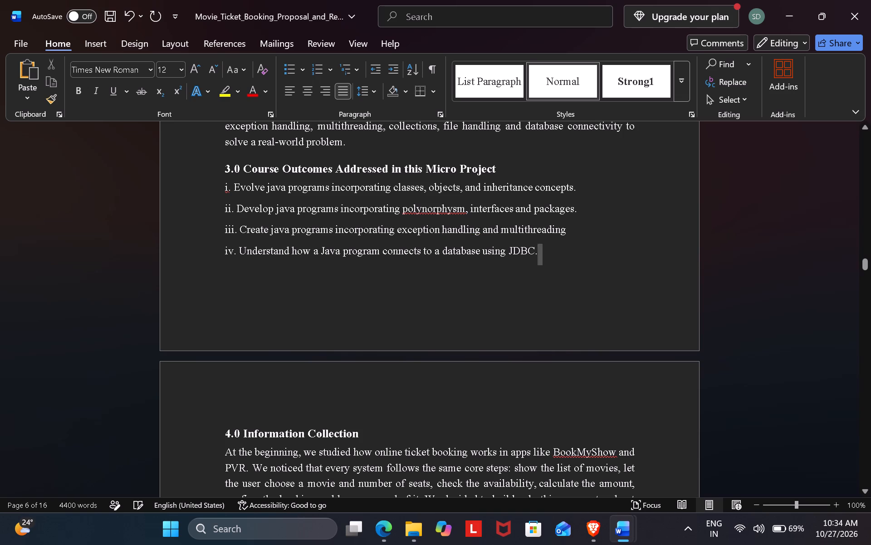
left_click(544, 254)
left_click_drag(540, 254, 259, 252)
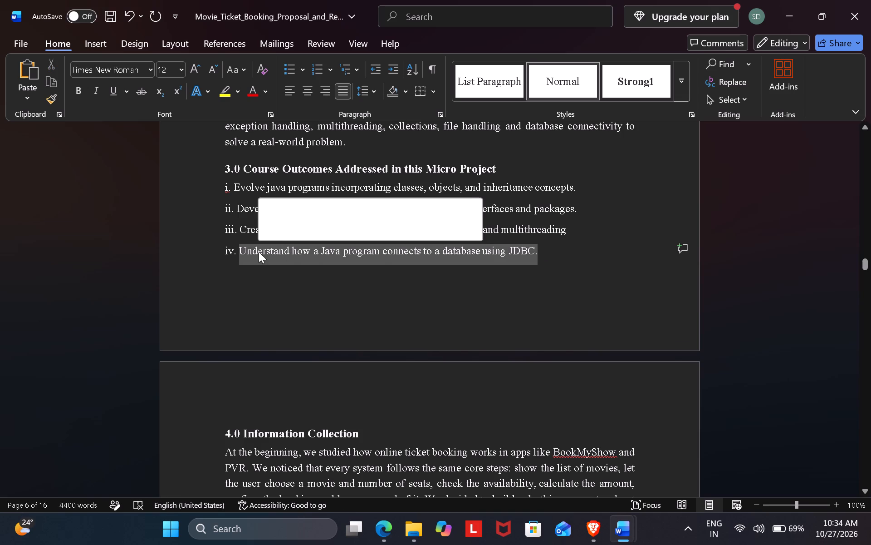
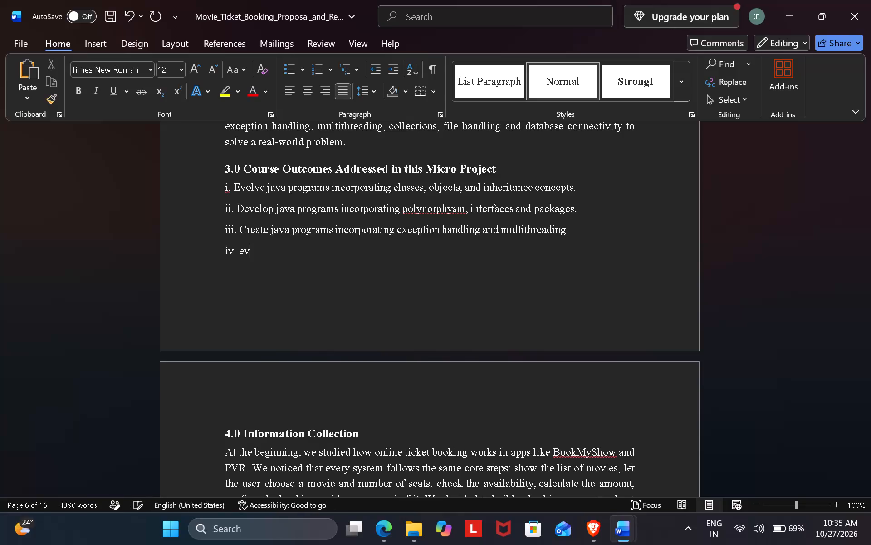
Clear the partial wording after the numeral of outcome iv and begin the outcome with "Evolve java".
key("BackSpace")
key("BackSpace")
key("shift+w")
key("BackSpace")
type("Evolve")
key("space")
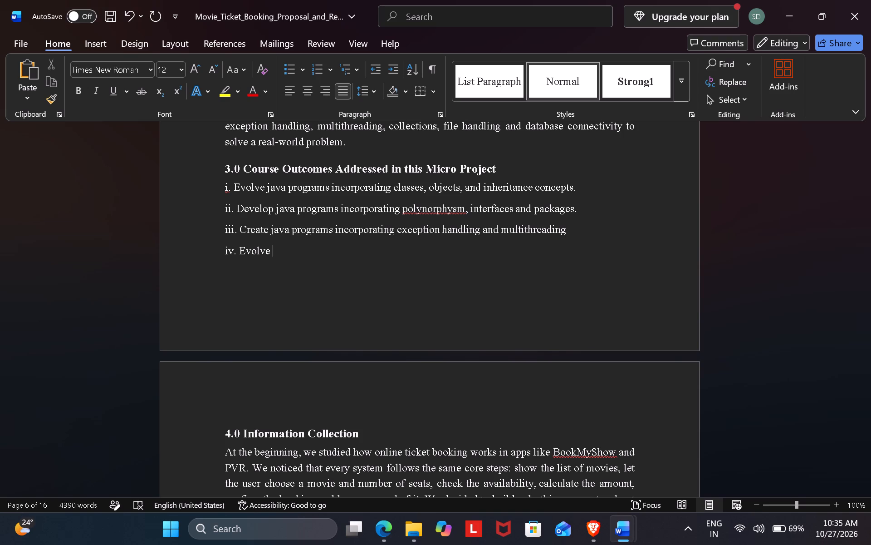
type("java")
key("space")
Replace outcome iv's wording with "Evolve java programs incorporating" copied from outcome i, followed by "collection frameworks", keeping its numeral.
left_click_drag(388, 187, 320, 192)
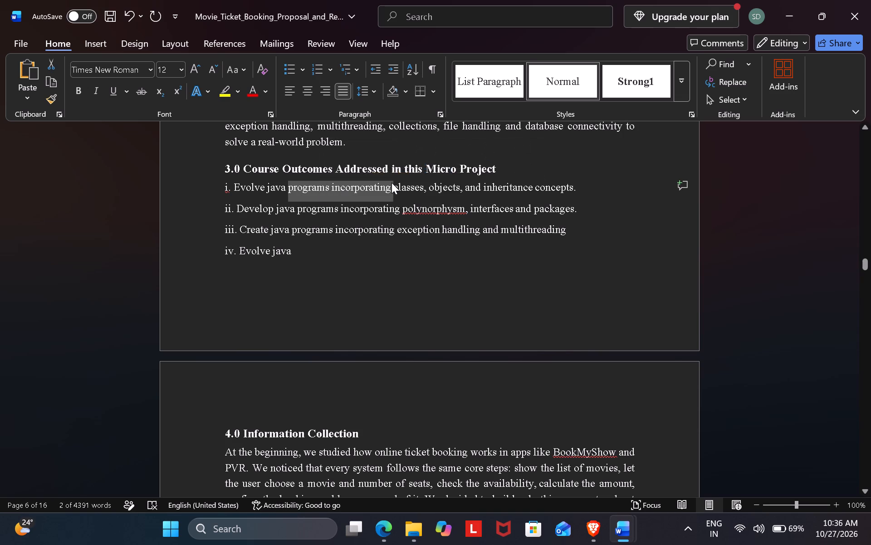
left_click(391, 183)
key("ctrl+shift+Left")
key("ctrl+shift+Left")
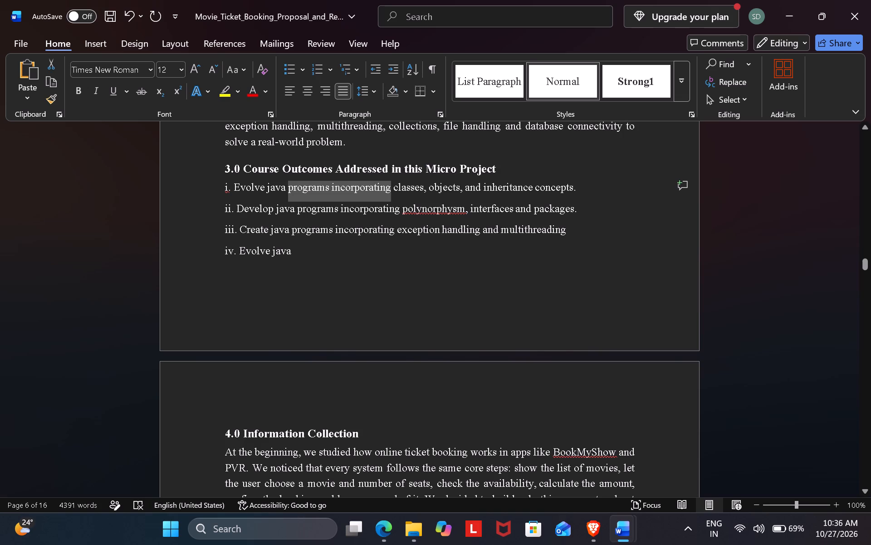
key("ctrl+shift+Left")
key("ctrl+shift+Left")
key("ctrl+c")
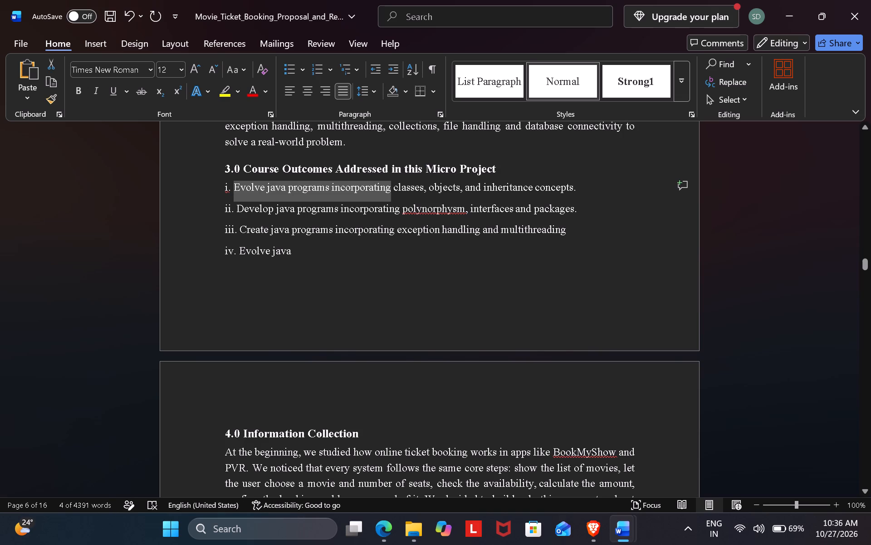
left_click_drag(290, 250, 248, 248)
key("ctrl+v")
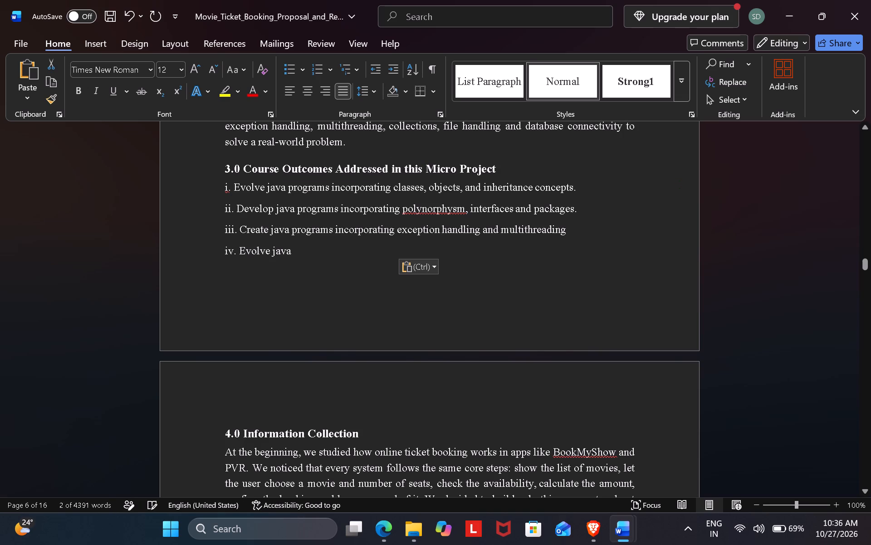
key("space")
type("collection frameworks")
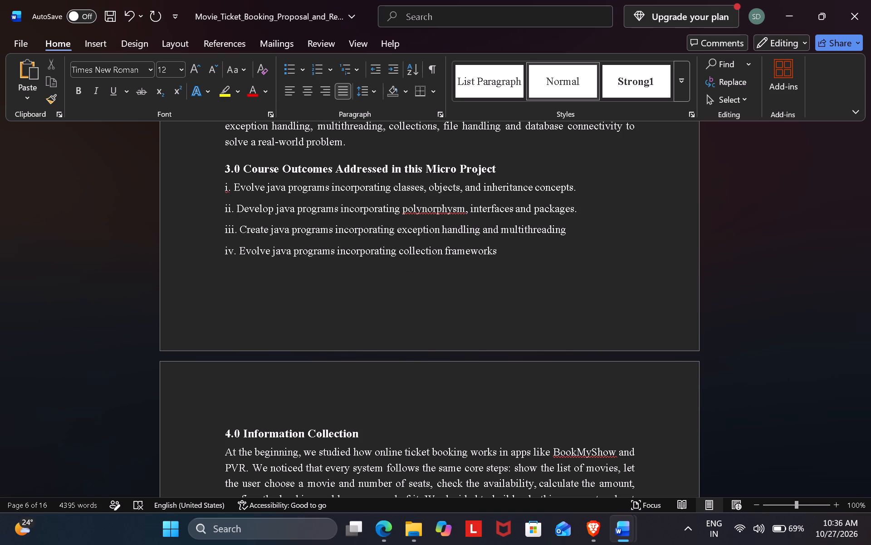
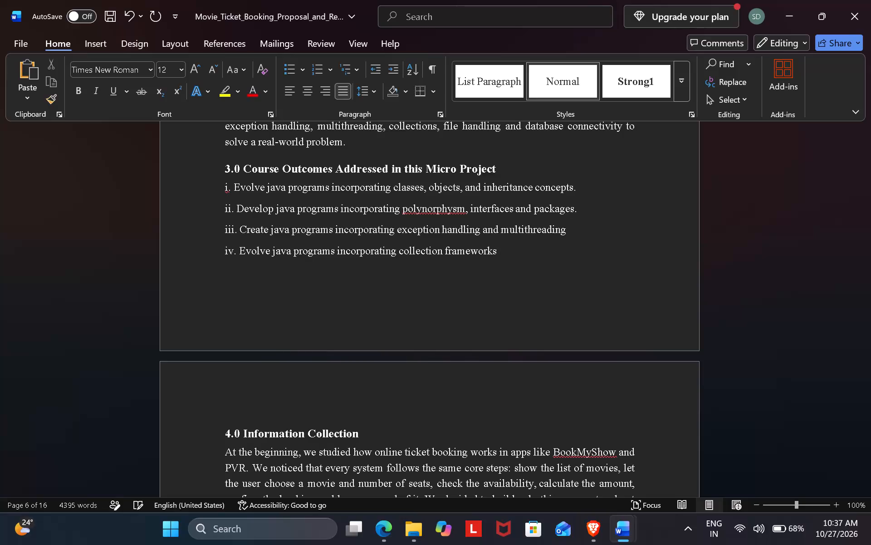
Extend outcome iv after "collection frameworks" with ", stream clases." and start a new line below it.
key("BackSpace")
type(",")
key("space")
type("stream clasa")
key("BackSpace")
type("es")
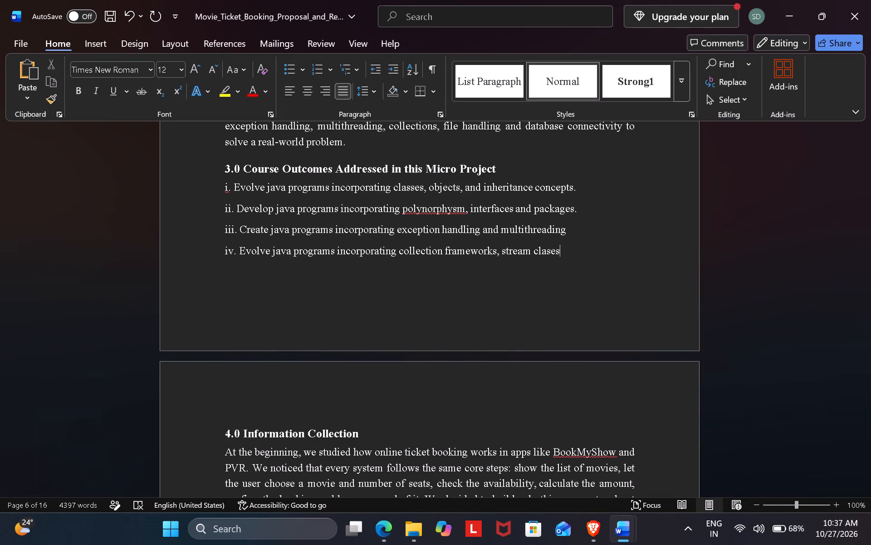
key("period")
key("Return")
Remove the typed numerals i to iv and their periods from the four course outcomes in section 3.0.
left_click(237, 247)
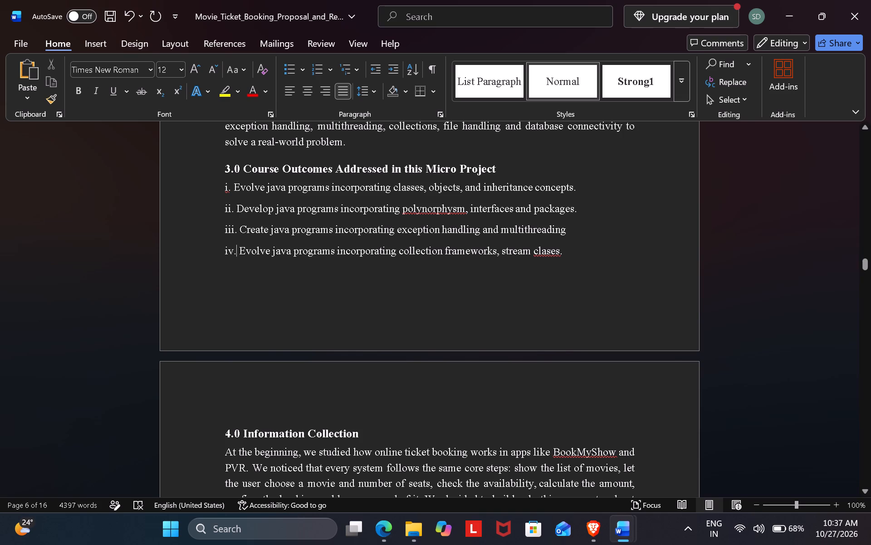
key("BackSpace")
key("BackSpace")
key("BackSpace")
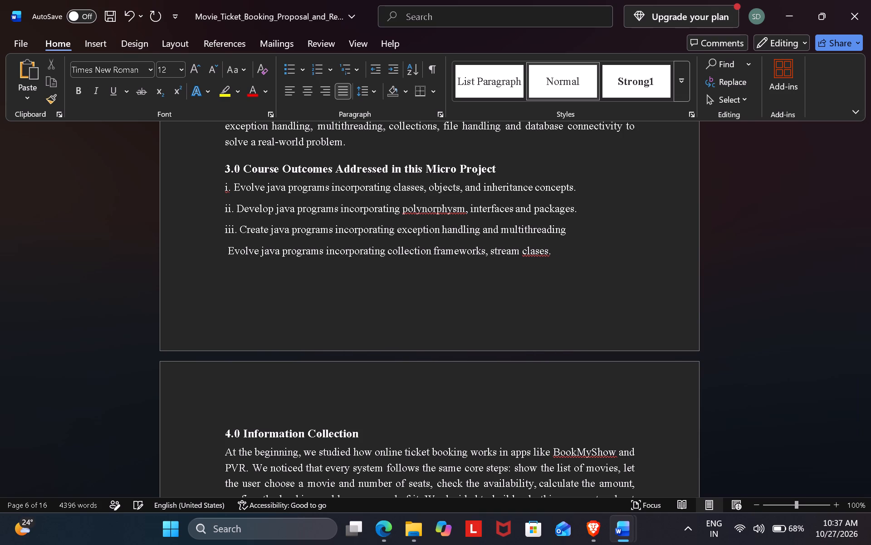
key("Up")
key("Delete")
key("Delete")
key("Delete")
key("Delete")
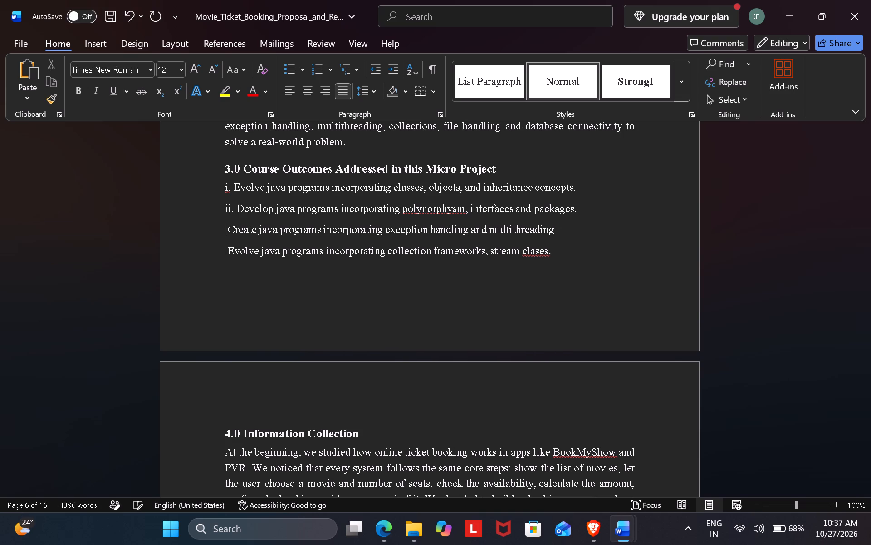
key("Up")
key("Delete")
key("Delete")
key("Delete")
key("Up")
key("Delete")
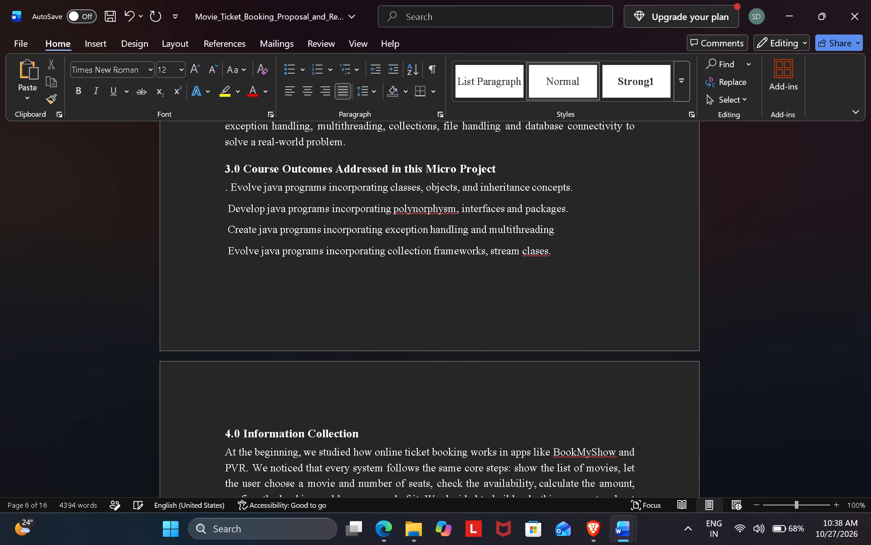
key("Delete")
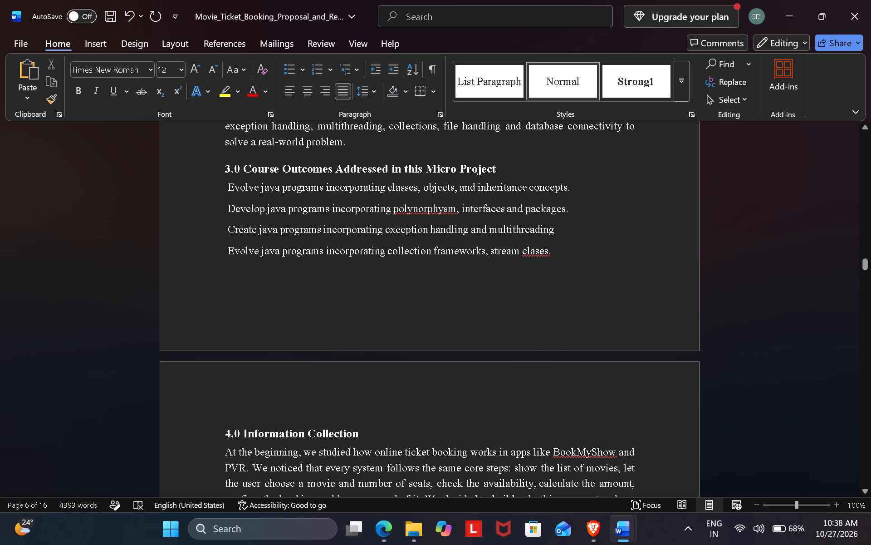
Correct the spelling of the final word in the last course outcome to "classes".
left_click(568, 245)
key("Left")
key("Left")
key("Left")
key("s")
key("Right")
key("Right")
Replace the wrong "n" in the second outcome's misspelled word with "m" so it reads "polymorphysm".
left_click(416, 211)
key("BackSpace")
key("m")
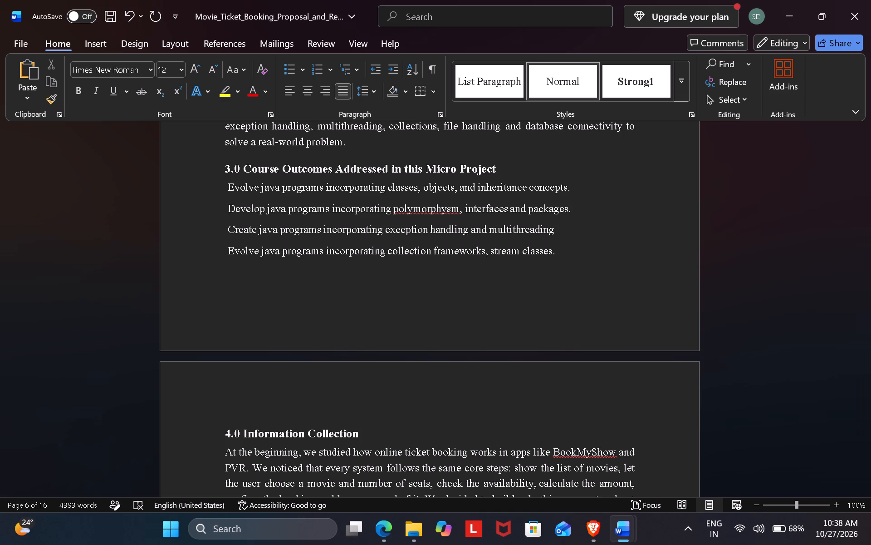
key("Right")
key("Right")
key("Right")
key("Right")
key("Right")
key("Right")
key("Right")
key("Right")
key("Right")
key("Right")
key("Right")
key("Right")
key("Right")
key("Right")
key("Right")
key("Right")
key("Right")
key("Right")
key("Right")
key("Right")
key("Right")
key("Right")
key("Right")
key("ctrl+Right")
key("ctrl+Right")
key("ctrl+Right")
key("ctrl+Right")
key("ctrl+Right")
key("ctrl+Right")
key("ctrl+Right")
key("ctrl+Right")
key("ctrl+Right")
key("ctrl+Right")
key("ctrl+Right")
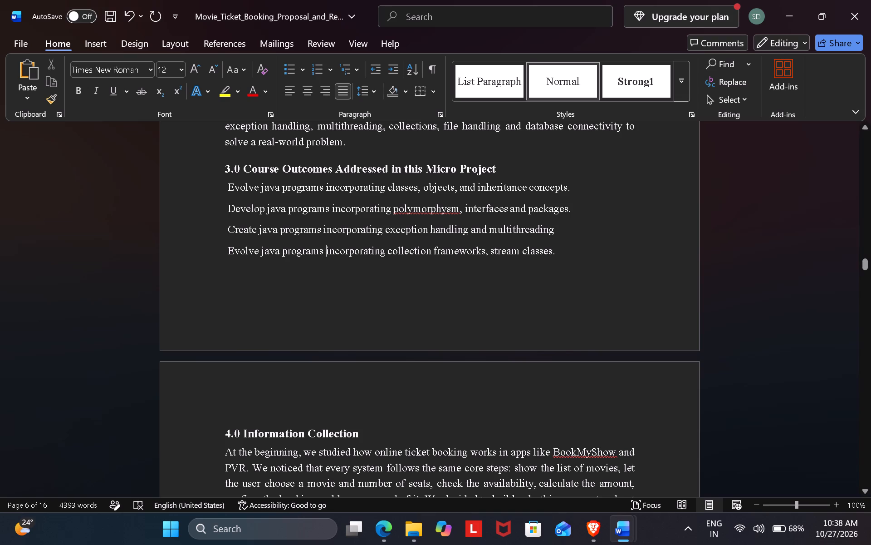
Add another blank line below the last course outcome.
left_click(573, 260)
key("Return")
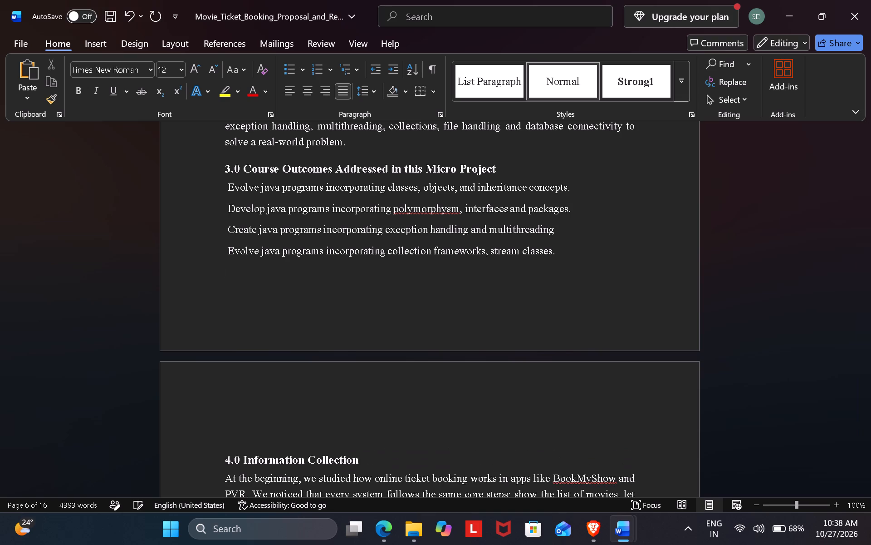
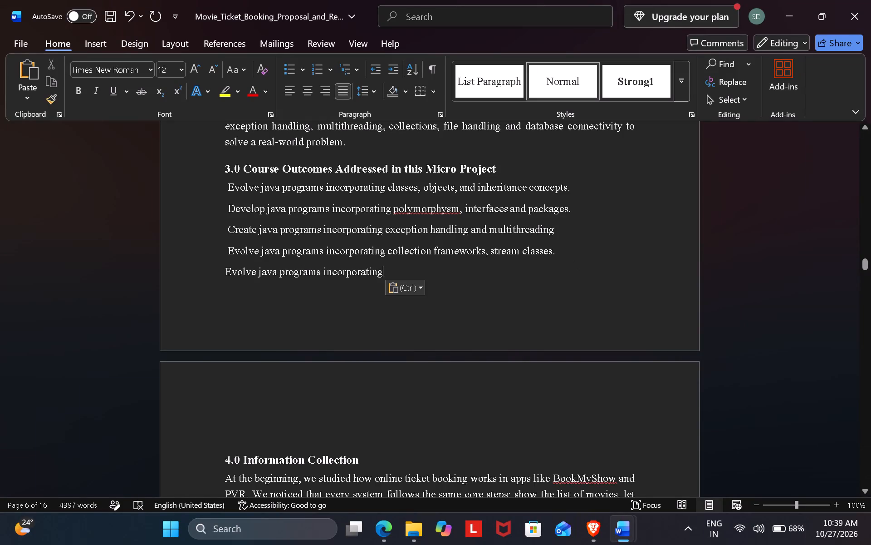
Add a leading space to the fifth course outcome and complete its sentence with "database connectivity".
left_click(223, 271)
key("space")
key("ctrl+Right")
key("ctrl+Right")
key("ctrl+Right")
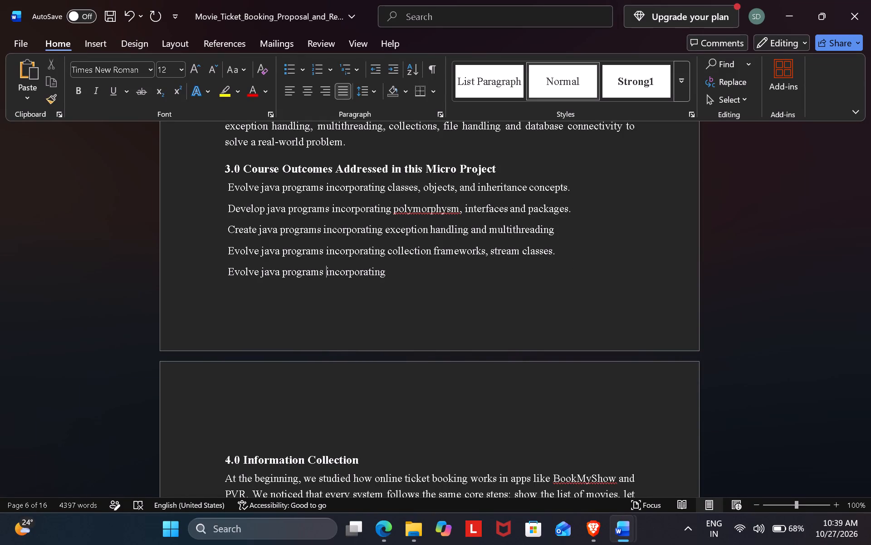
key("ctrl+Right")
key("space")
type("database connectivity")
key("space")
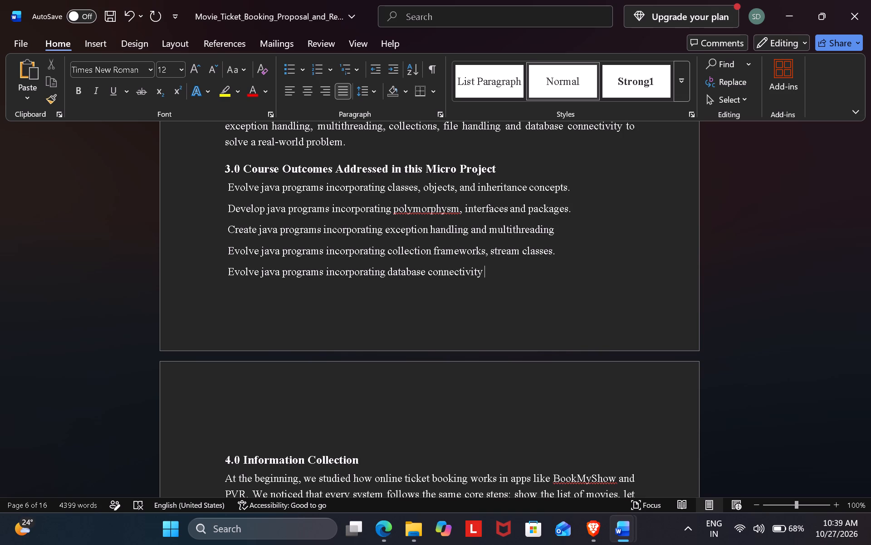
key("BackSpace")
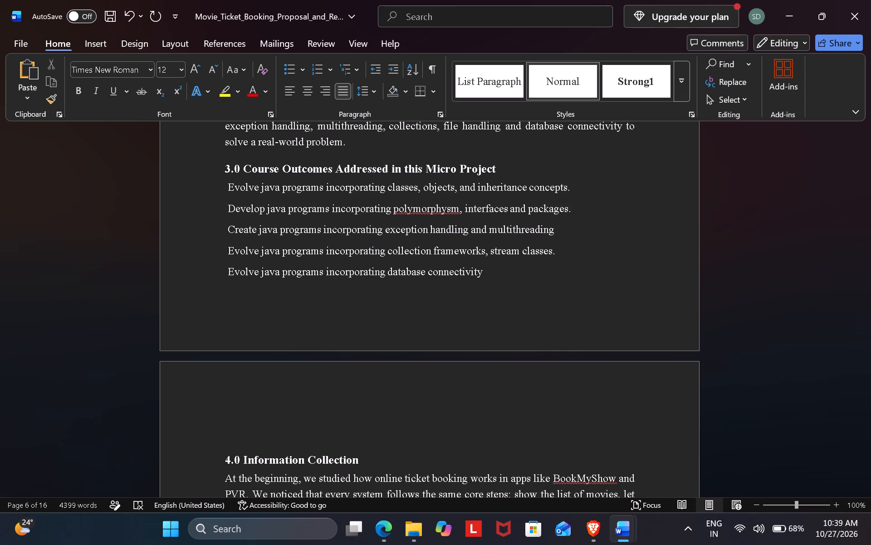
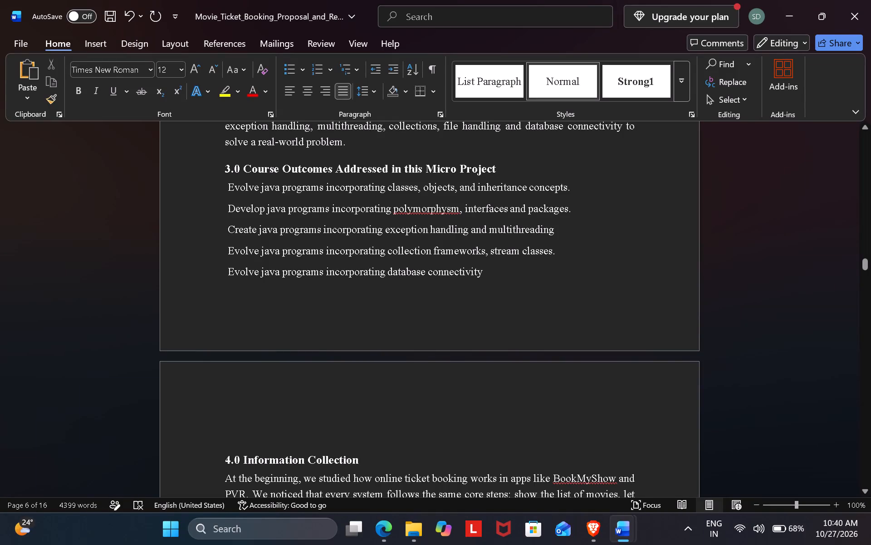
Extend the fifth course outcome after "database connectivity" with ", serverlets, java server pages.".
key("period")
key("BackSpace")
type(",")
key("space")
type("server")
key("l")
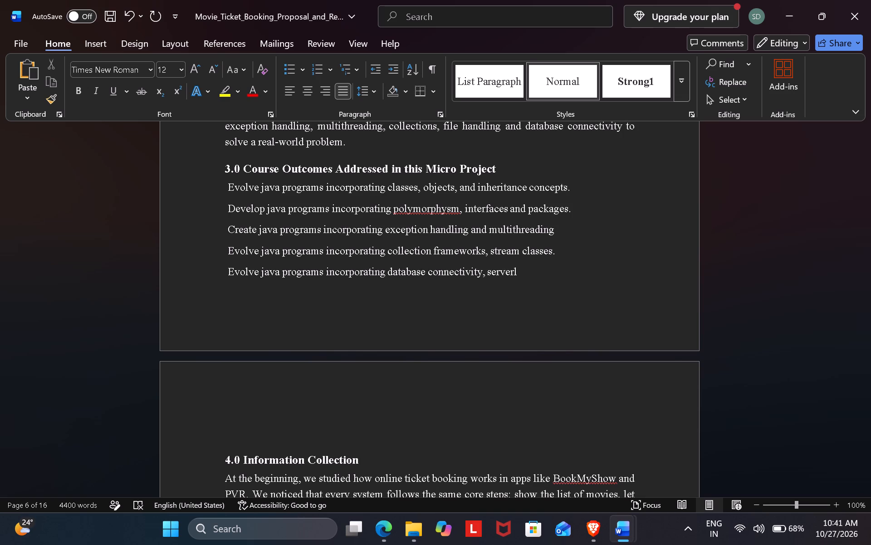
type("ets")
type(",")
key("space")
type("java server pages")
key("period")
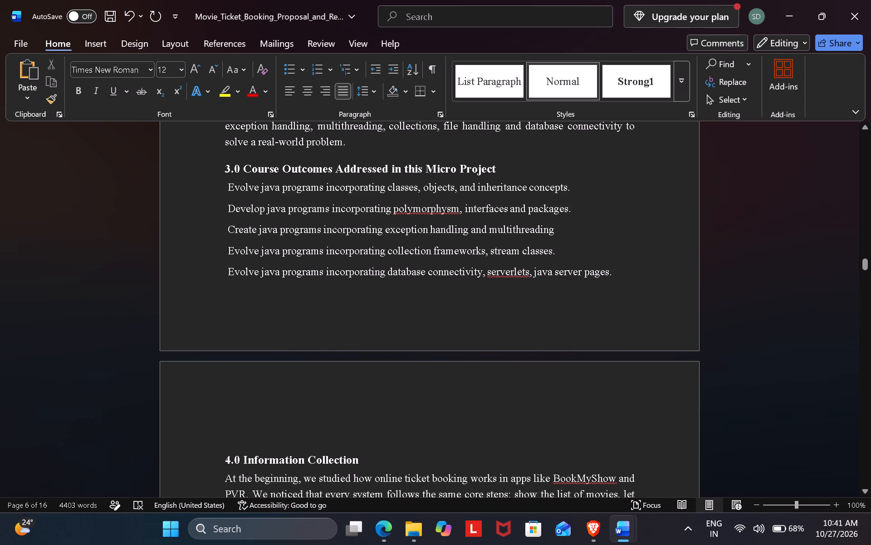
Number the five course outcomes under heading 3.0 as a list in the lowercase Roman numeral format (i., ii., iii.).
key("ctrl+shift+Up")
key("ctrl+shift+Up")
key("ctrl+shift+Up")
key("ctrl+shift+Up")
key("ctrl+shift+Up")
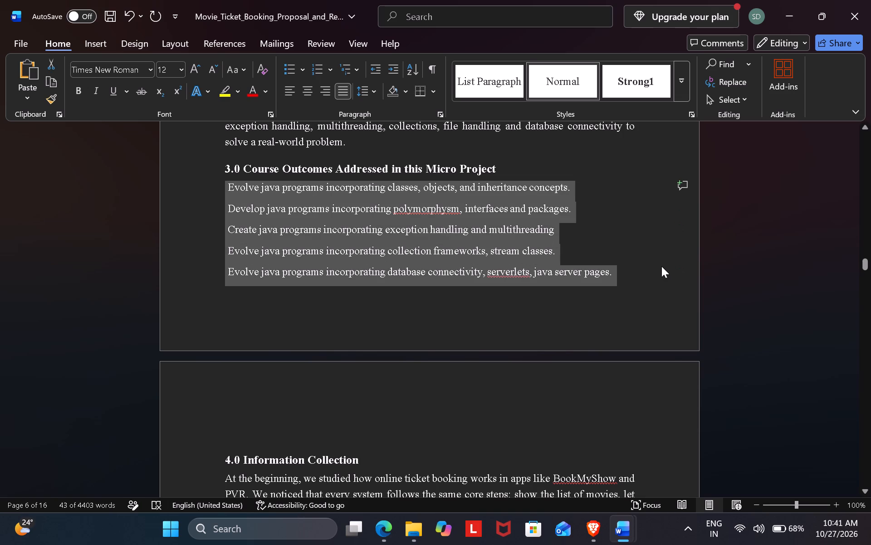
left_click(353, 70)
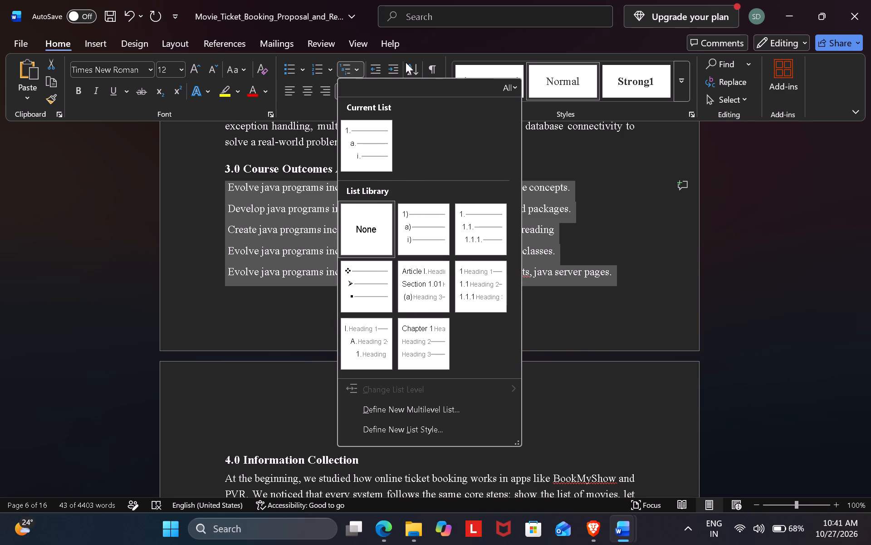
left_click(323, 69)
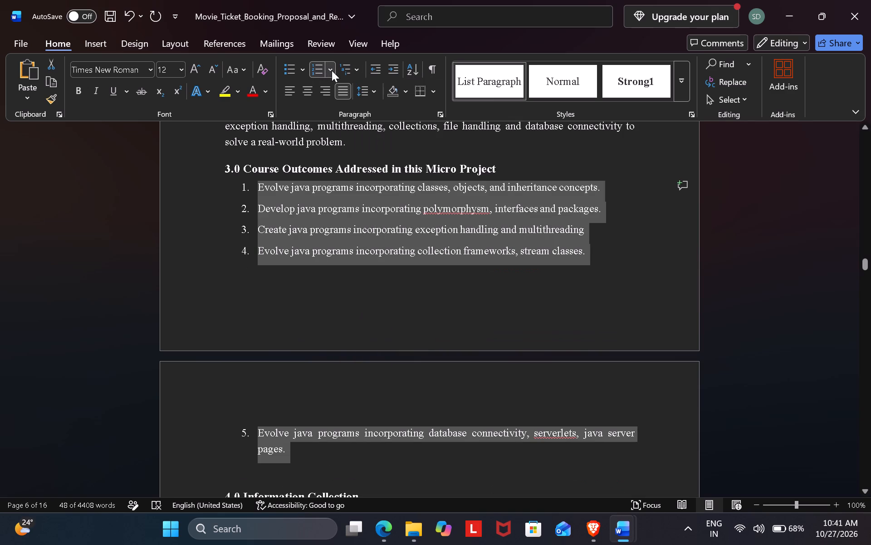
left_click(332, 70)
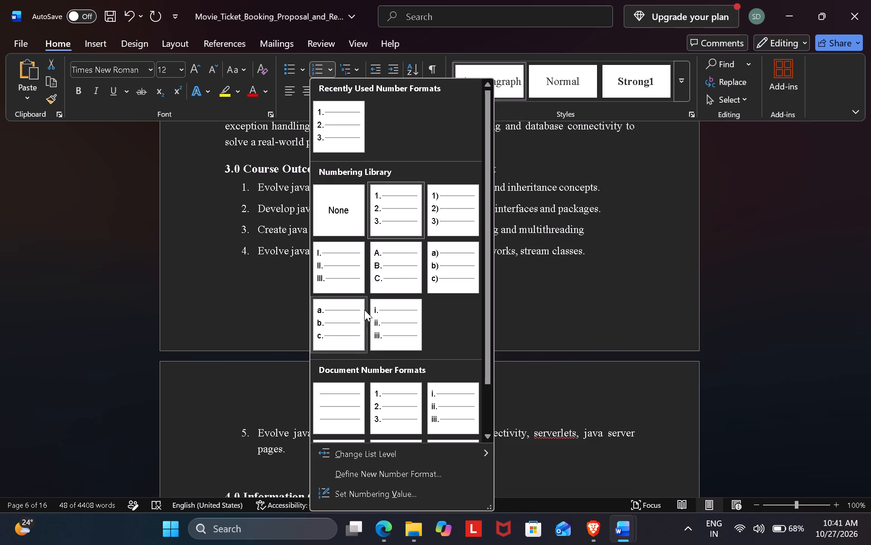
left_click(386, 320)
left_click(408, 350)
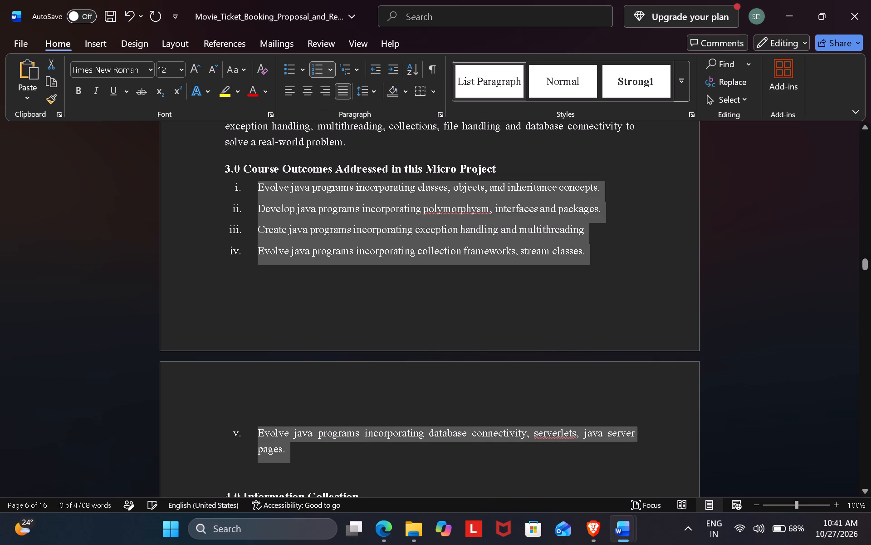
Set the line spacing of the five numbered course outcomes to 1.0.
left_click(297, 444)
left_click_drag(290, 455, 282, 446)
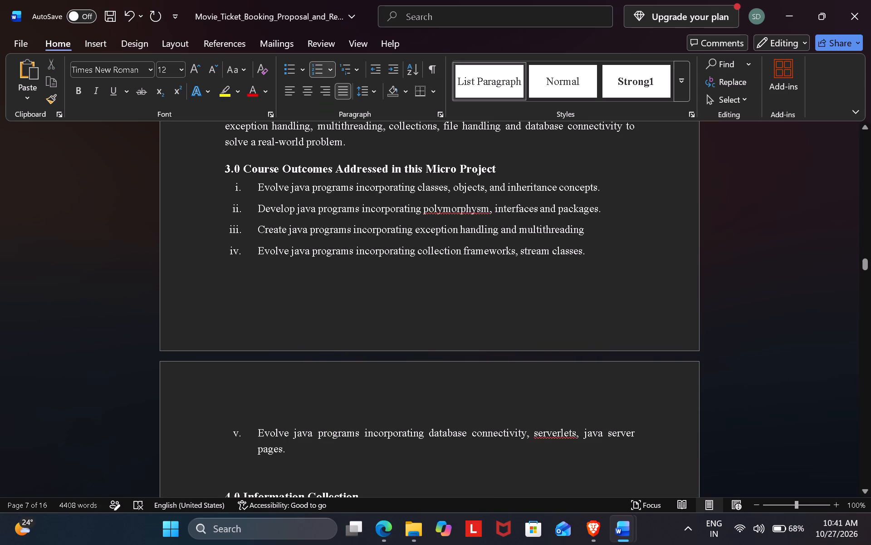
left_click_drag(282, 446, 232, 183)
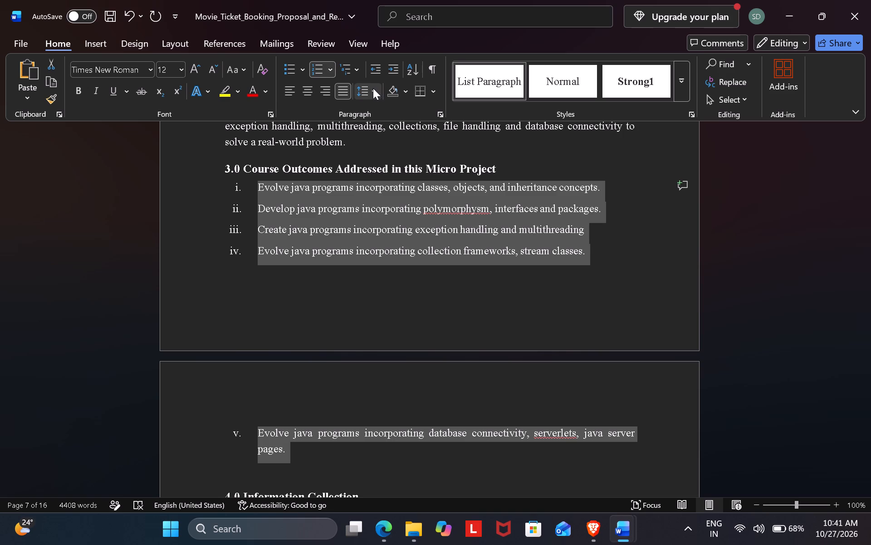
left_click(373, 88)
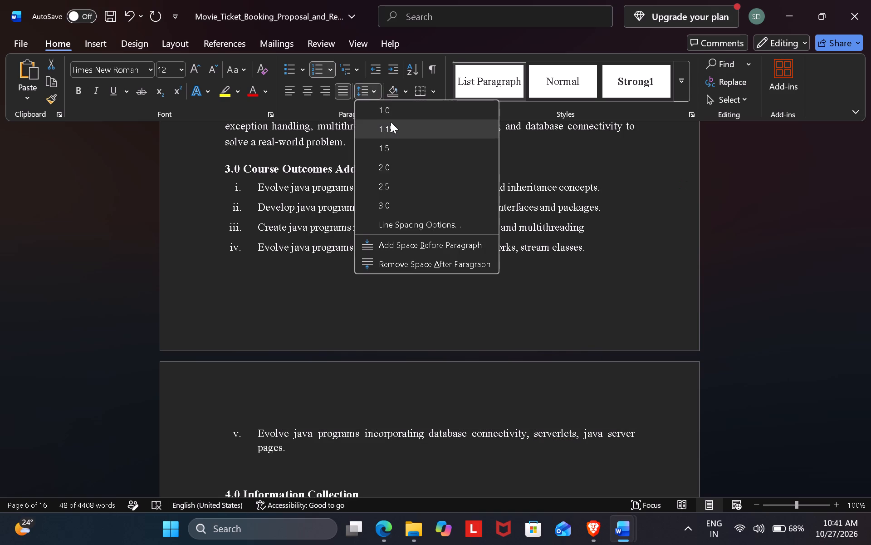
left_click(392, 118)
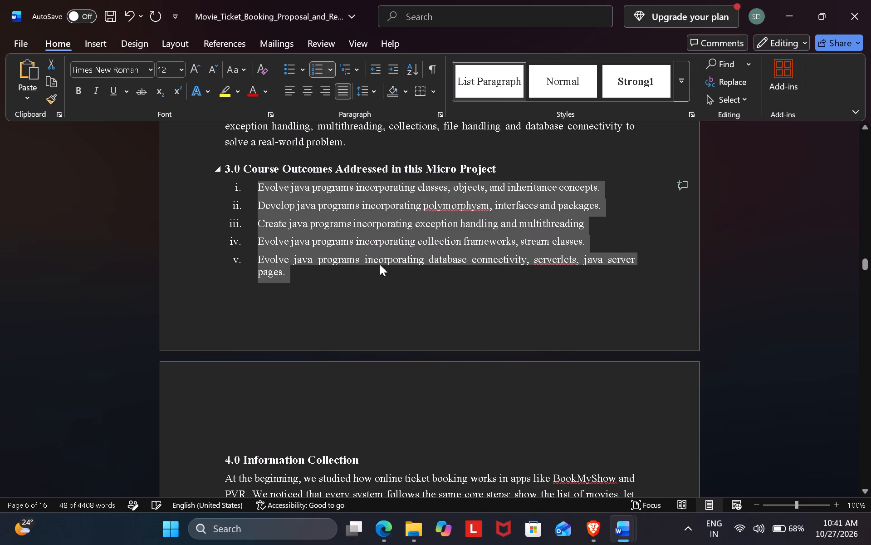
left_click(373, 297)
Remove the empty paragraph above the "4.0 Information Collection" heading, keeping the heading separate from the course outcomes list.
scroll(311, 317, "down", 1)
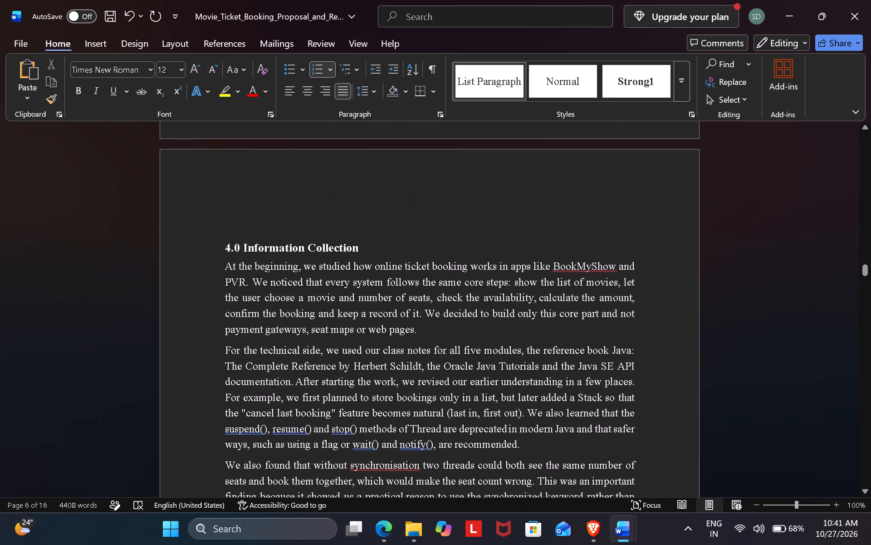
left_click(231, 236)
key("Left")
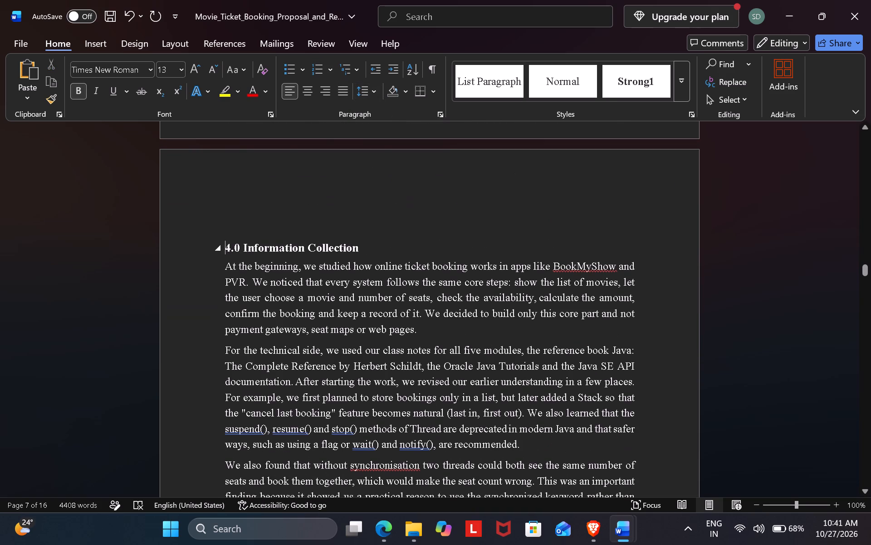
key("BackSpace")
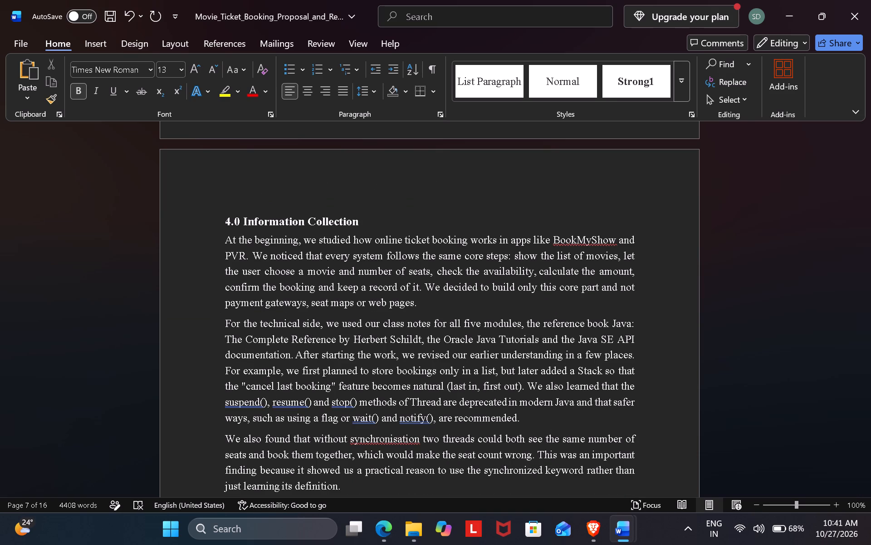
key("BackSpace")
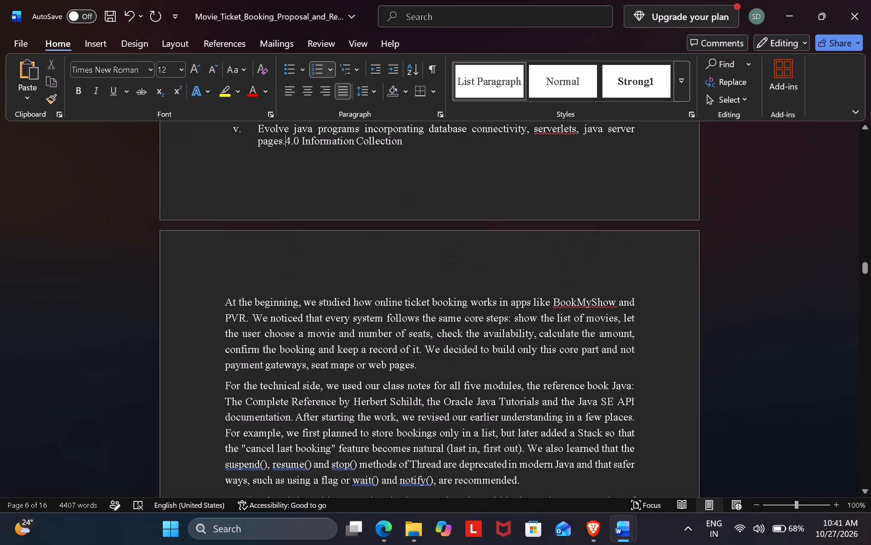
key("ctrl+z")
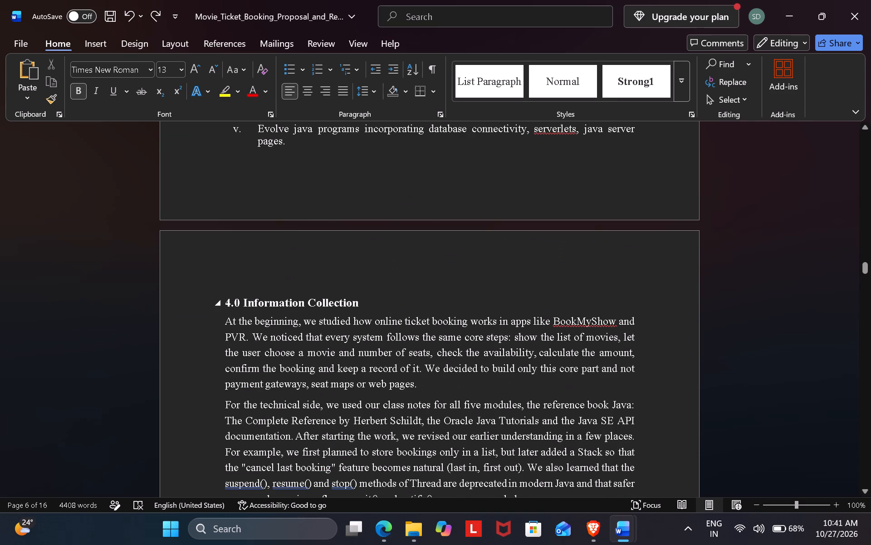
Review the report from section 4.0 through the class table in 5.1 and the start of sections 5.2 and 5.3.
scroll(409, 333, "down", 1)
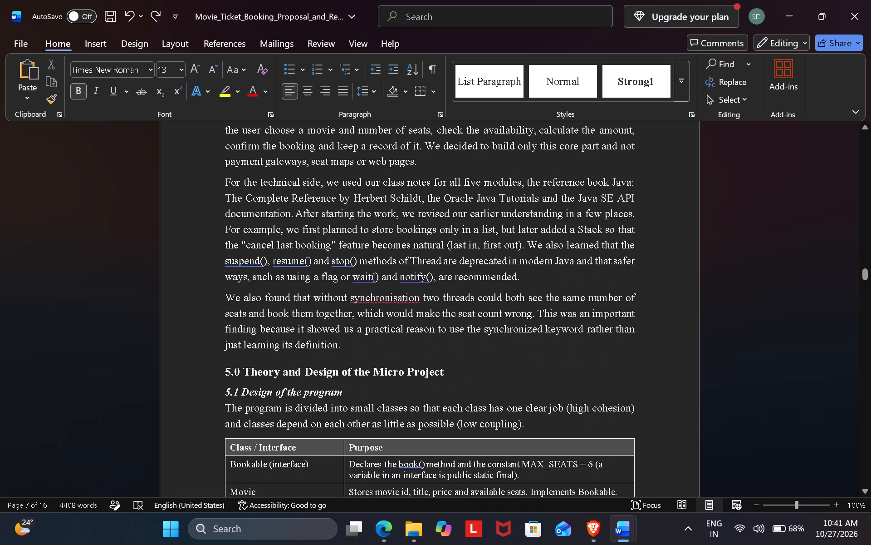
scroll(409, 333, "down", 2)
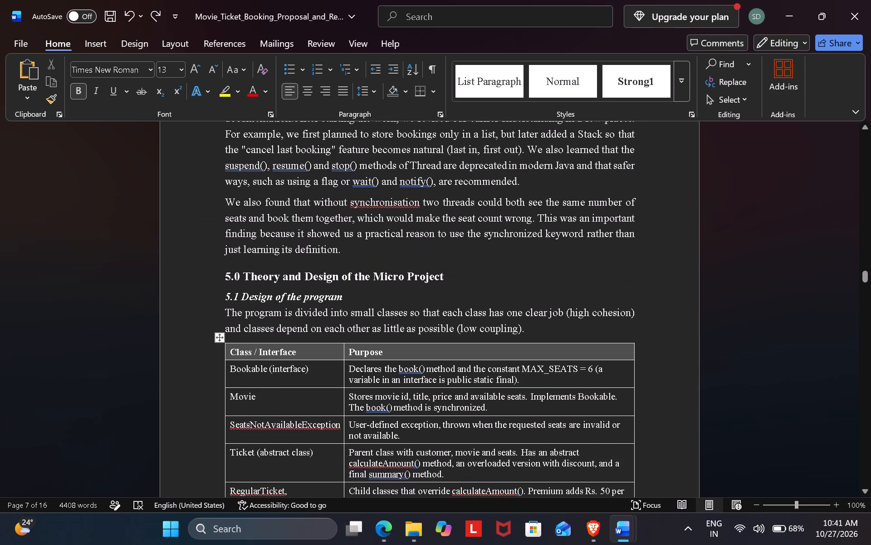
scroll(390, 379, "down", 4)
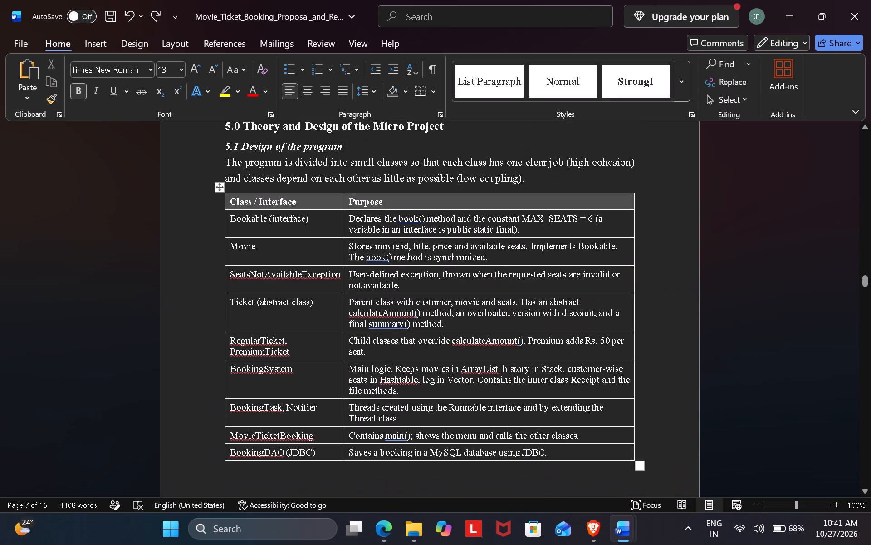
scroll(390, 379, "down", 2)
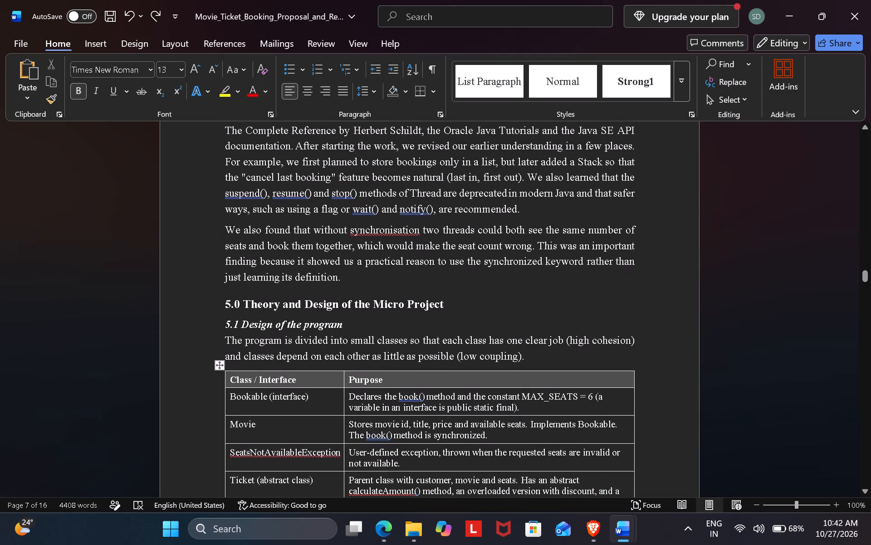
scroll(390, 379, "down", 1)
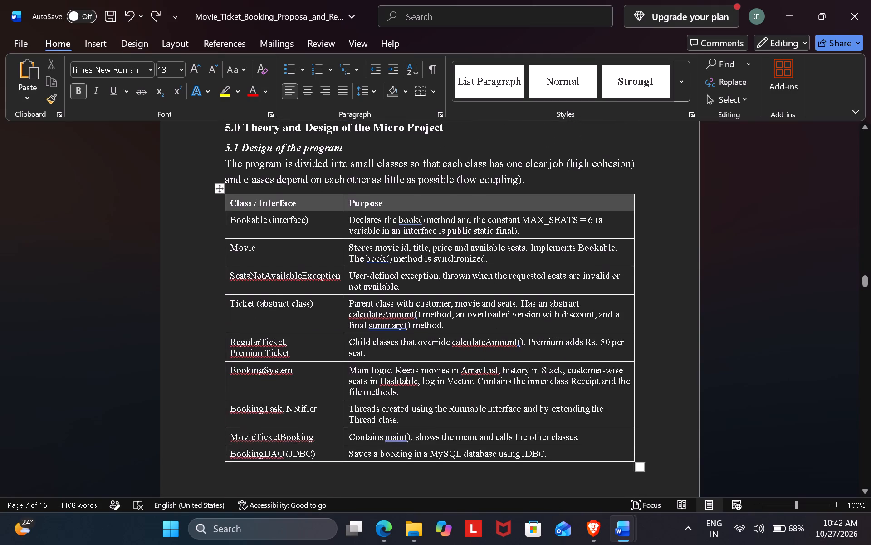
scroll(390, 379, "down", 1)
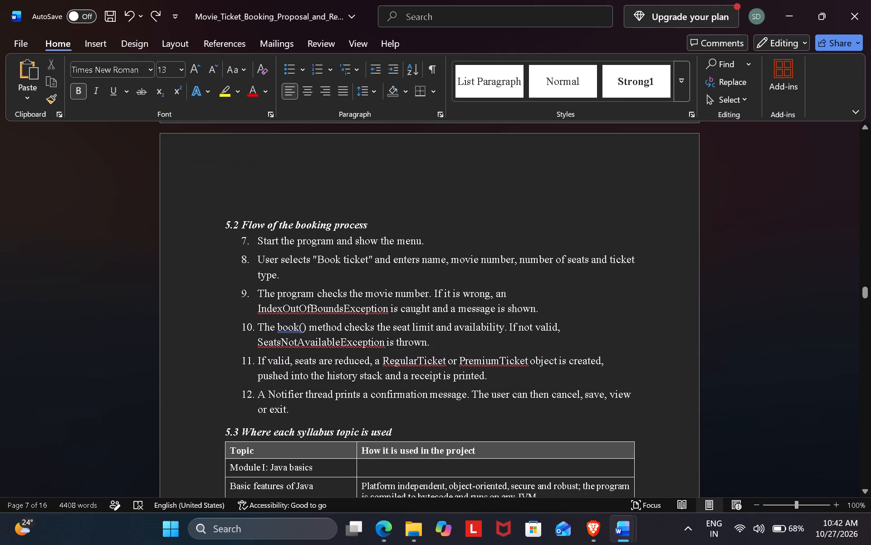
scroll(390, 379, "up", 2)
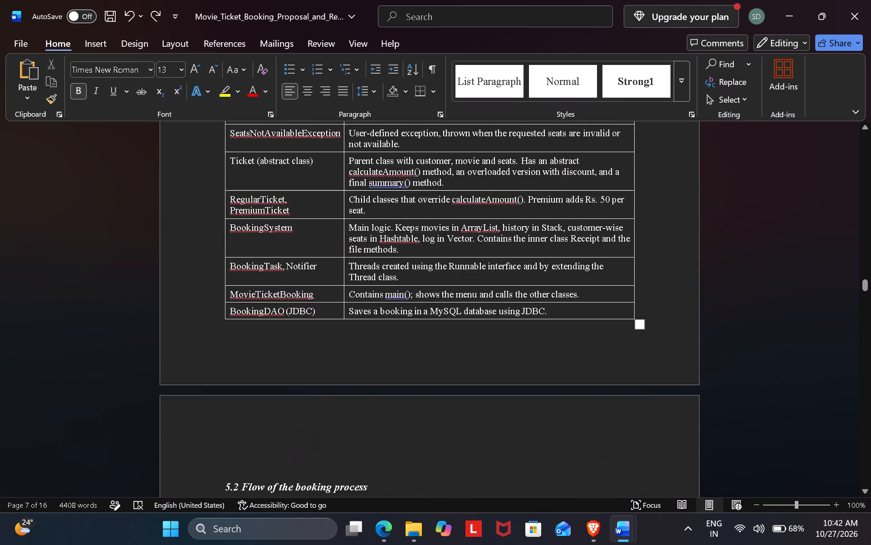
scroll(390, 379, "up", 3)
scroll(390, 379, "down", 1)
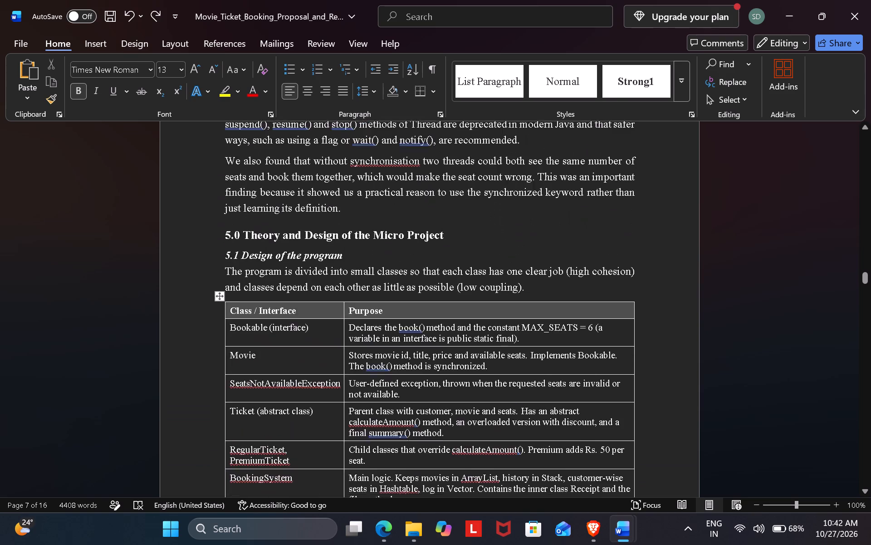
scroll(390, 379, "down", 1)
Remove the number 5.1 from the "Design of the program" subheading, keeping the subheading on its own line.
scroll(390, 379, "up", 1)
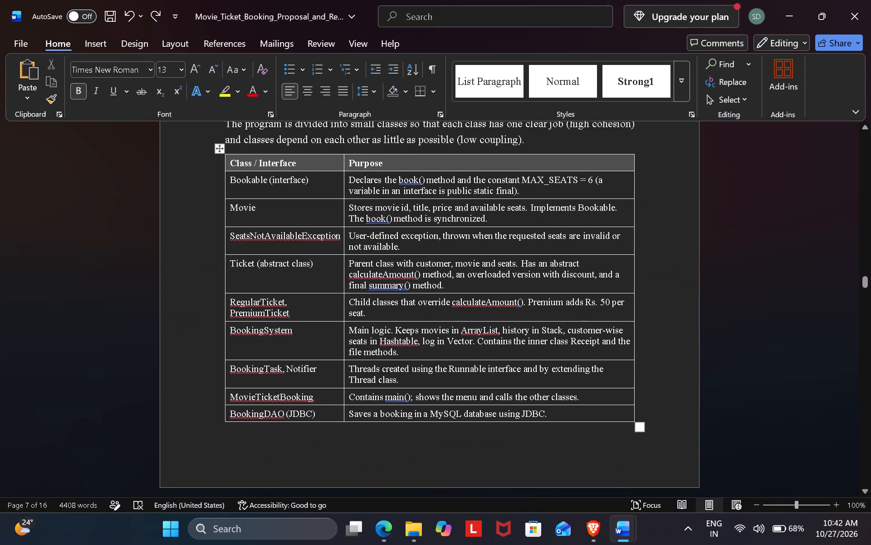
scroll(230, 156, "up", 2)
left_click(239, 290)
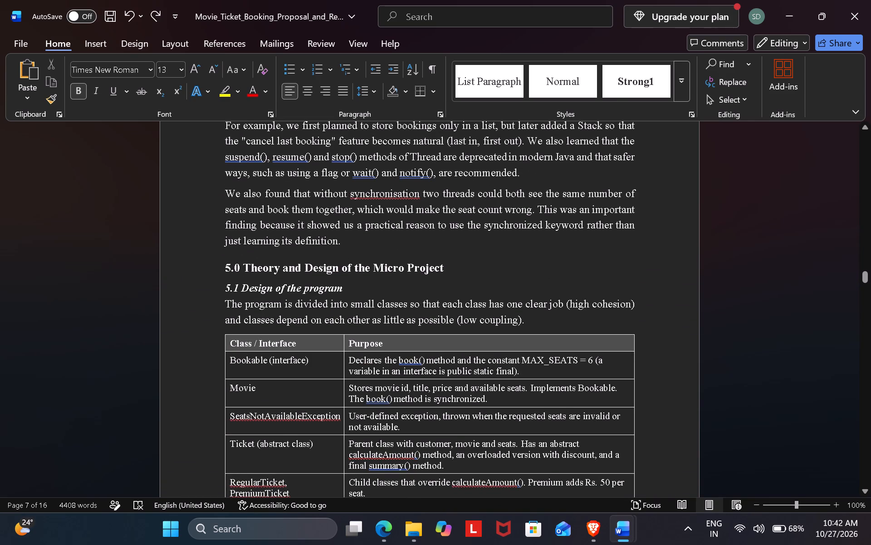
key("BackSpace")
key("BackSpace")
key("BackSpace")
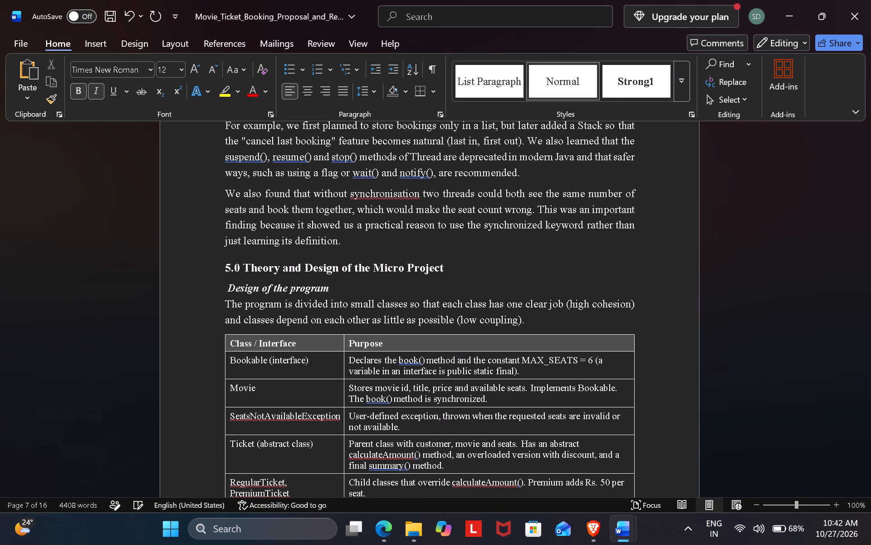
key("BackSpace")
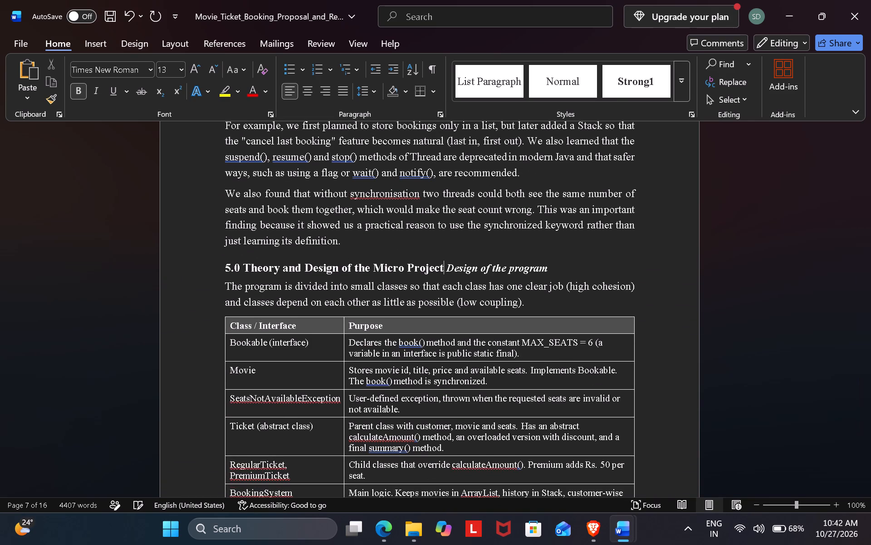
key("ctrl+z")
Remove the number 5.2 from the "Flow of the booking process" subheading, keeping the subheading on its own line.
scroll(328, 446, "down", 4)
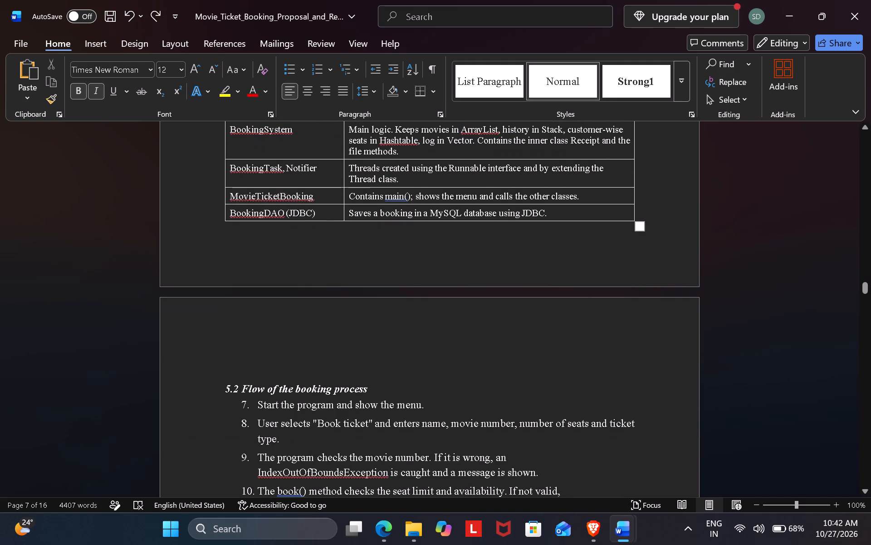
left_click(242, 393)
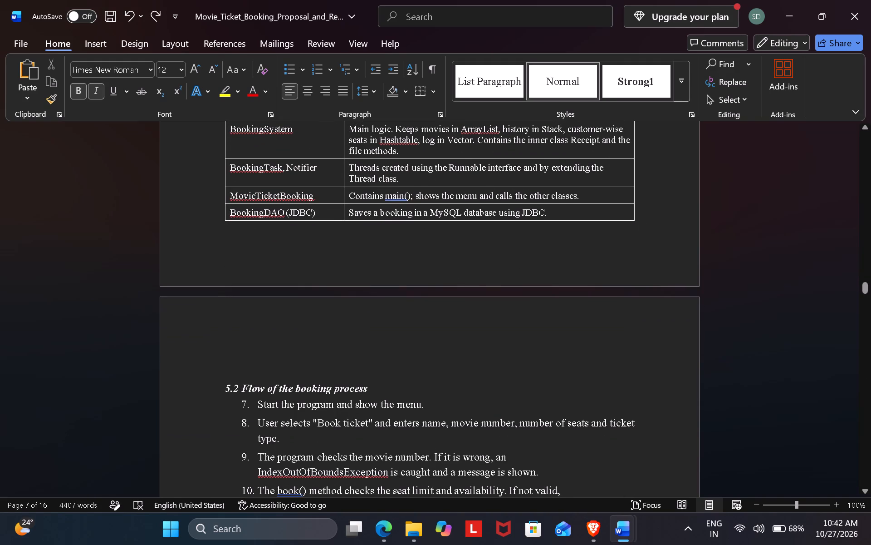
key("BackSpace")
key("BackSpace")
key("BackSpace")
key("BackSpace")
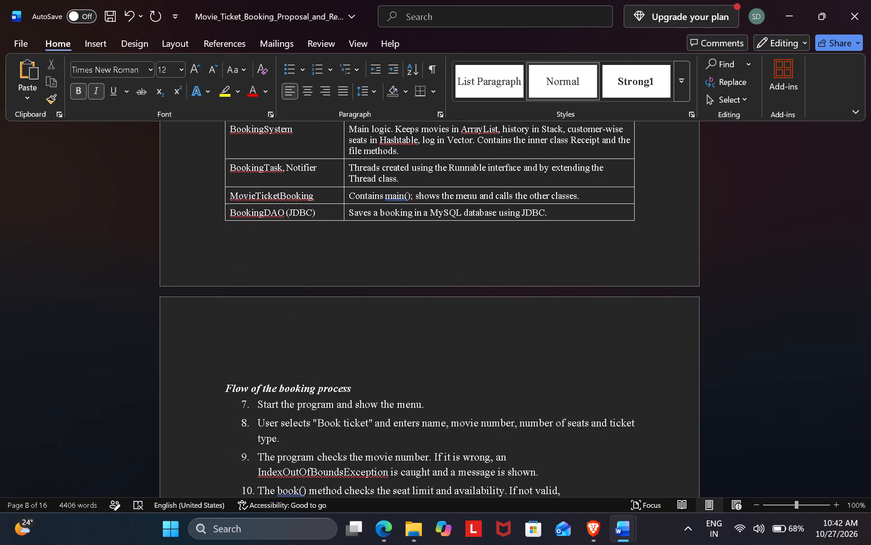
key("BackSpace")
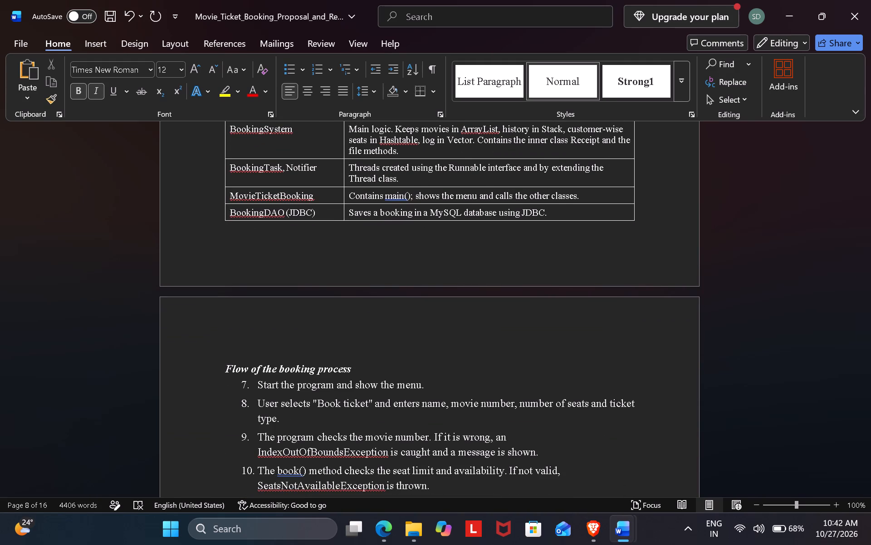
key("ctrl+z")
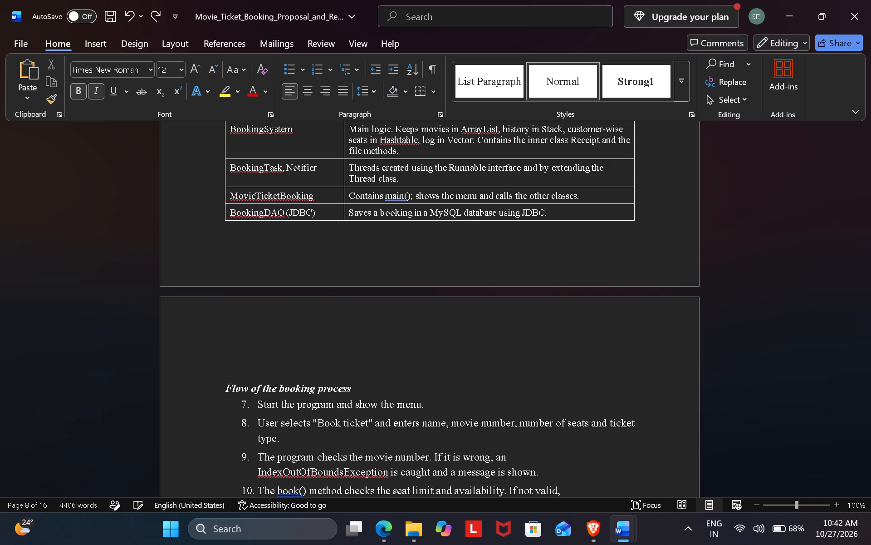
key("ctrl+z")
key("BackSpace")
Remove the number 5.3 from the "Where each syllabus topic is used" subheading.
scroll(375, 469, "down", 3)
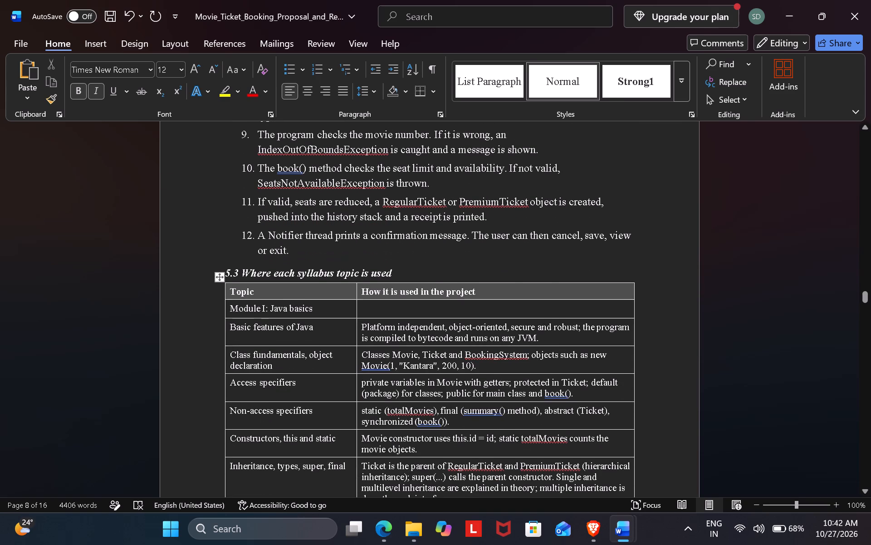
left_click(240, 272)
key("BackSpace")
key("BackSpace")
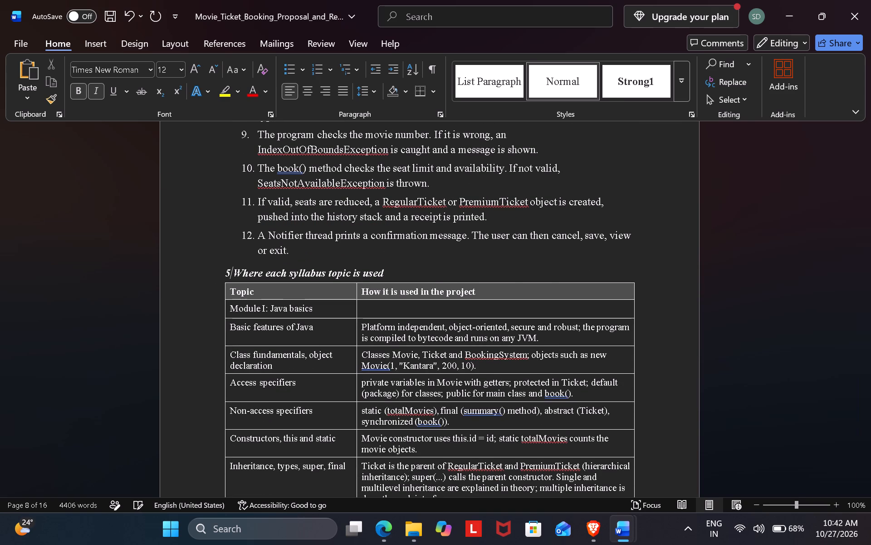
key("BackSpace")
Delete the whole section "5.4 Extra example for nested and extending interfaces", including its heading and code block.
scroll(366, 311, "down", 2)
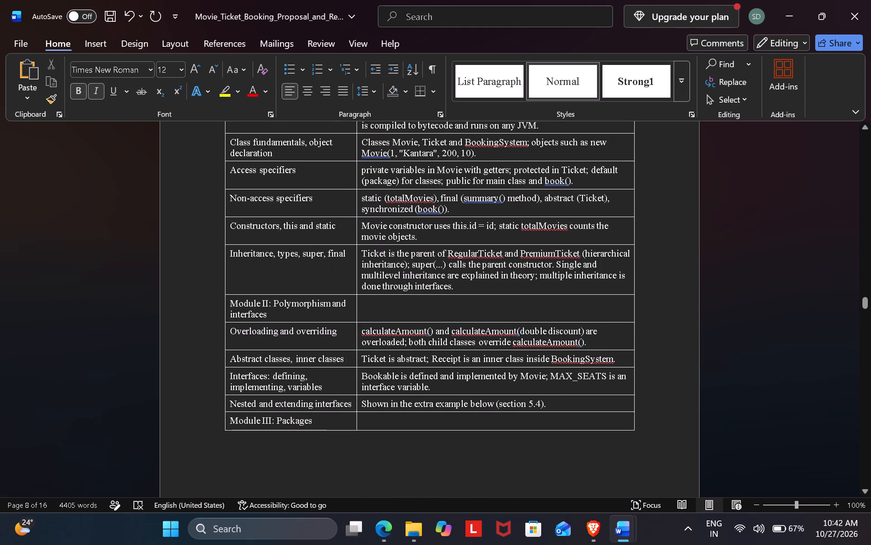
scroll(366, 311, "down", 4)
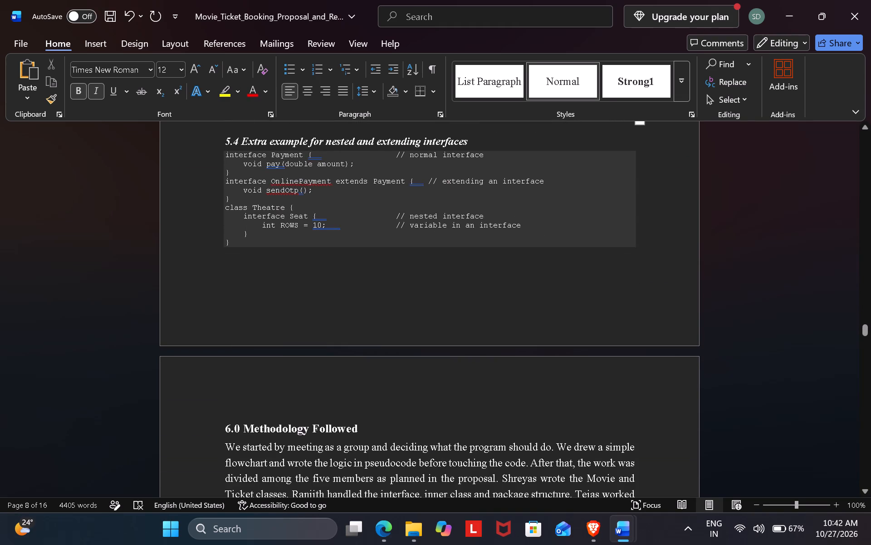
scroll(366, 311, "down", 2)
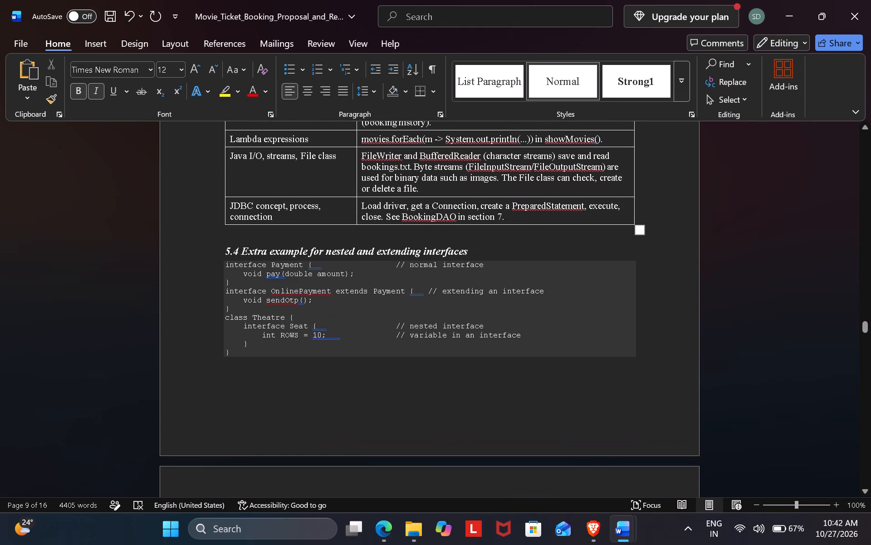
scroll(366, 311, "down", 1)
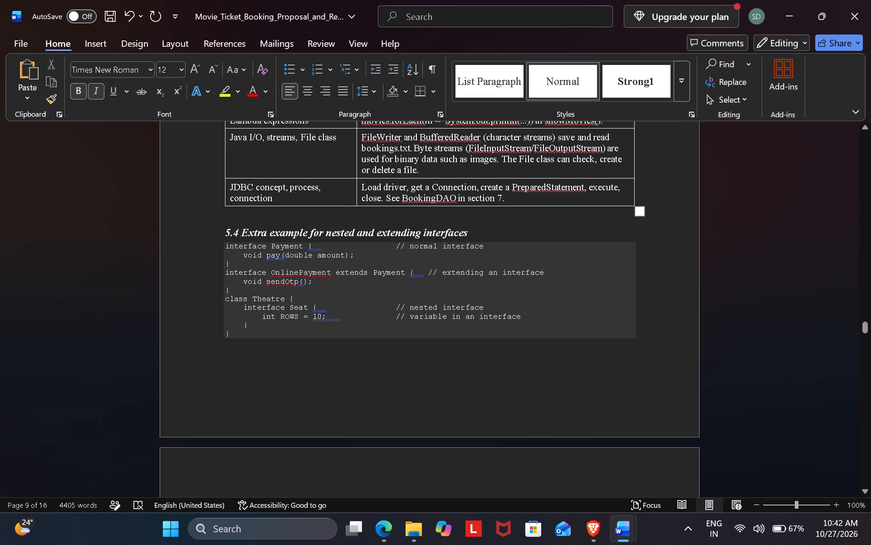
left_click_drag(217, 230, 542, 329)
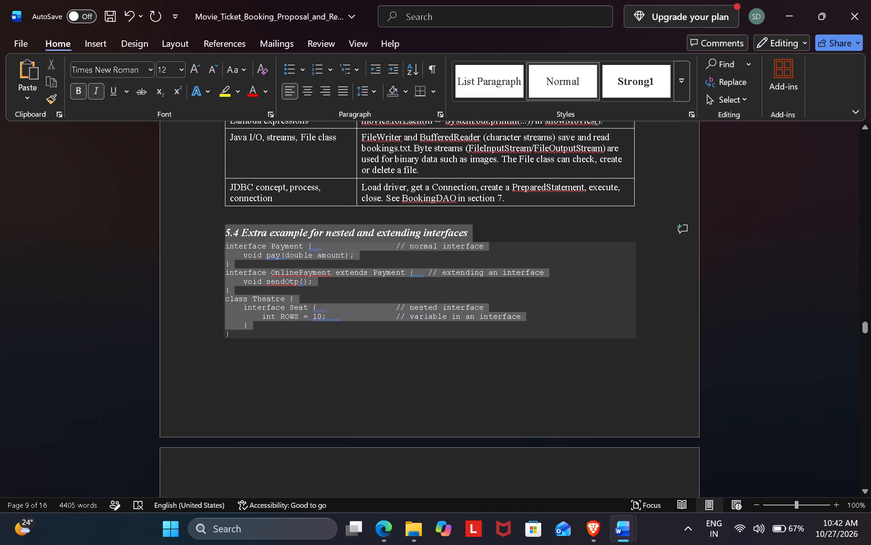
left_click_drag(542, 329, 636, 353)
key("BackSpace")
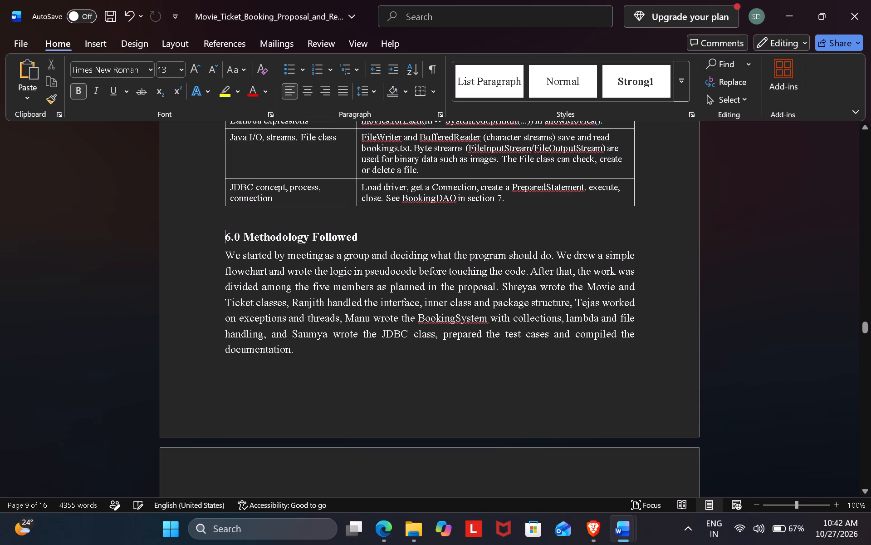
scroll(472, 339, "down", 4)
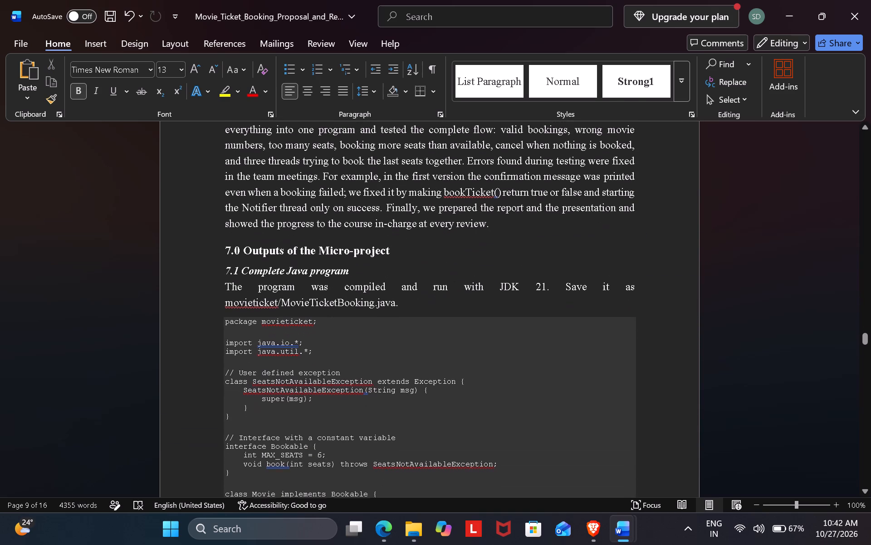
scroll(472, 339, "down", 4)
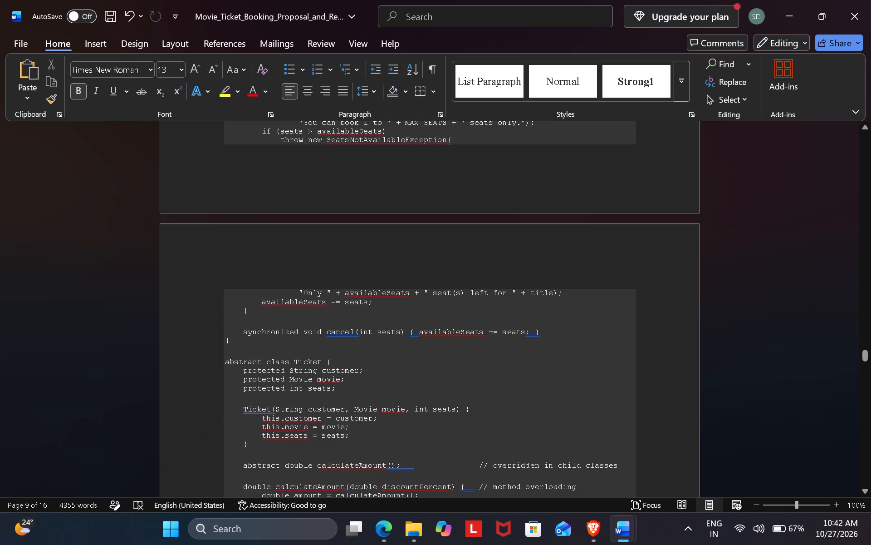
scroll(472, 339, "down", 8)
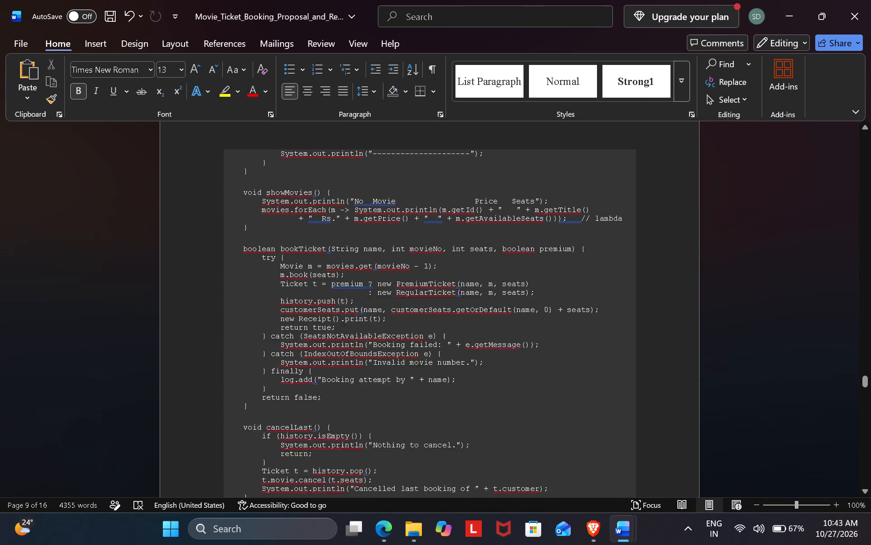
scroll(472, 339, "down", 3)
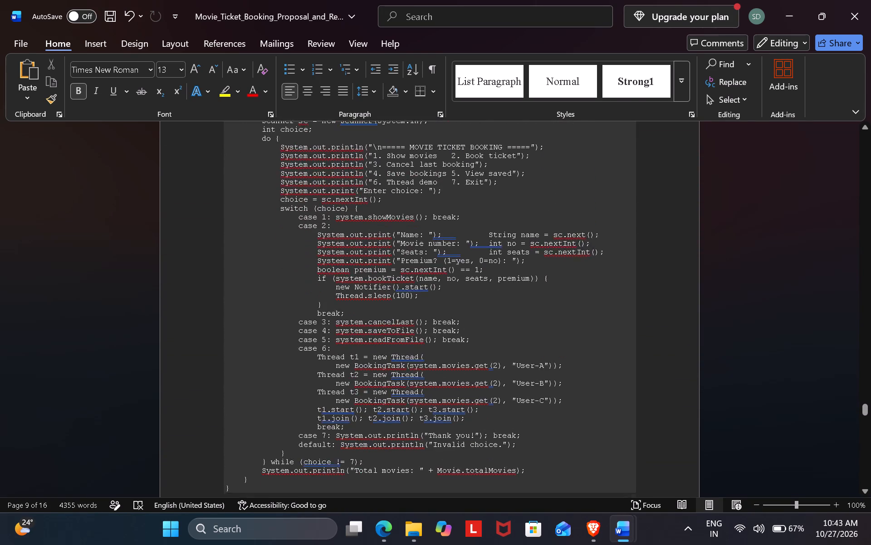
scroll(472, 339, "down", 1)
scroll(472, 339, "up", 2)
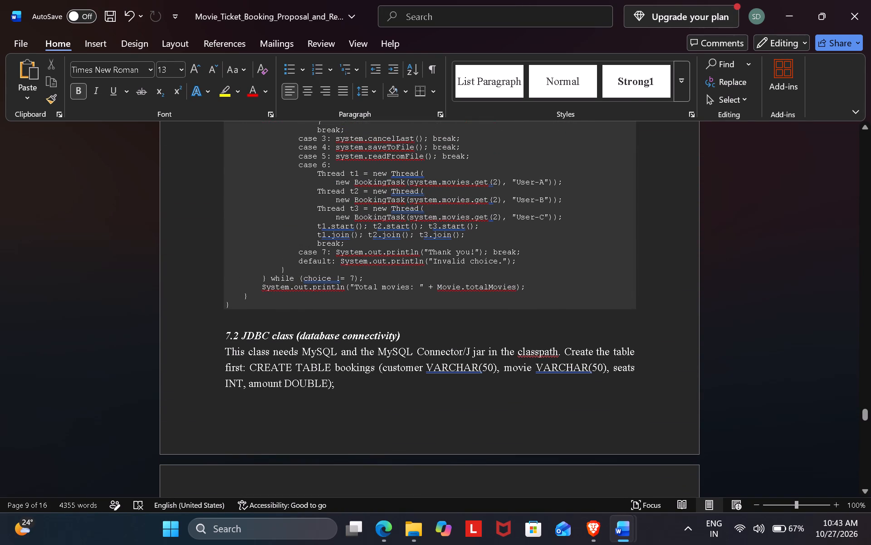
left_click_drag(620, 299, 514, 283)
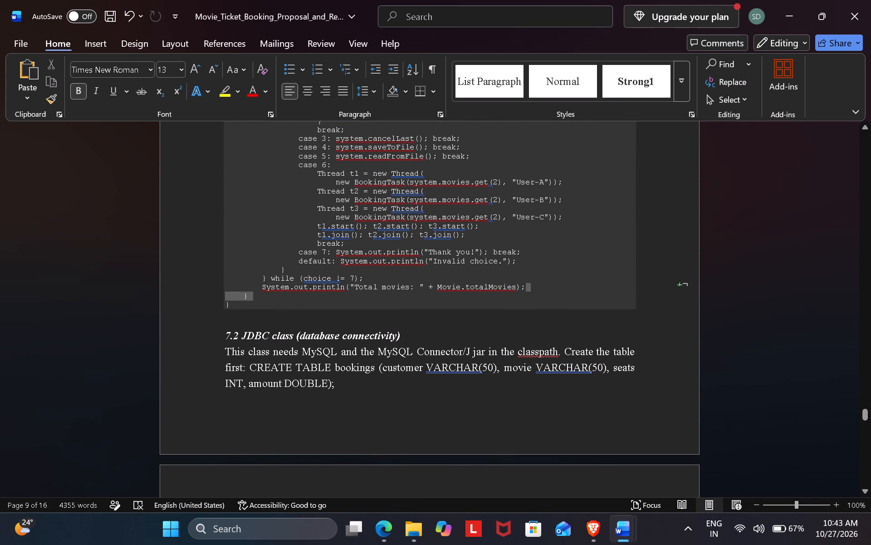
left_click_drag(514, 283, 281, 166)
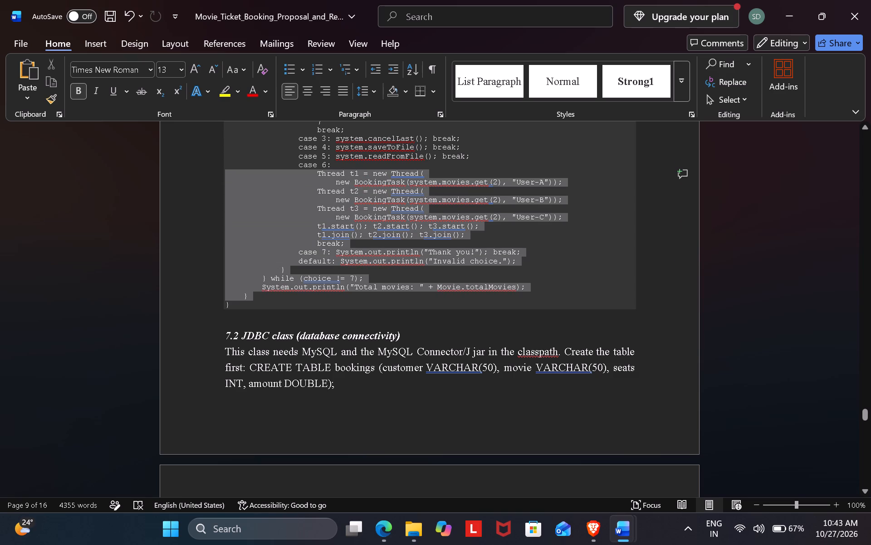
left_click_drag(281, 166, 242, 214)
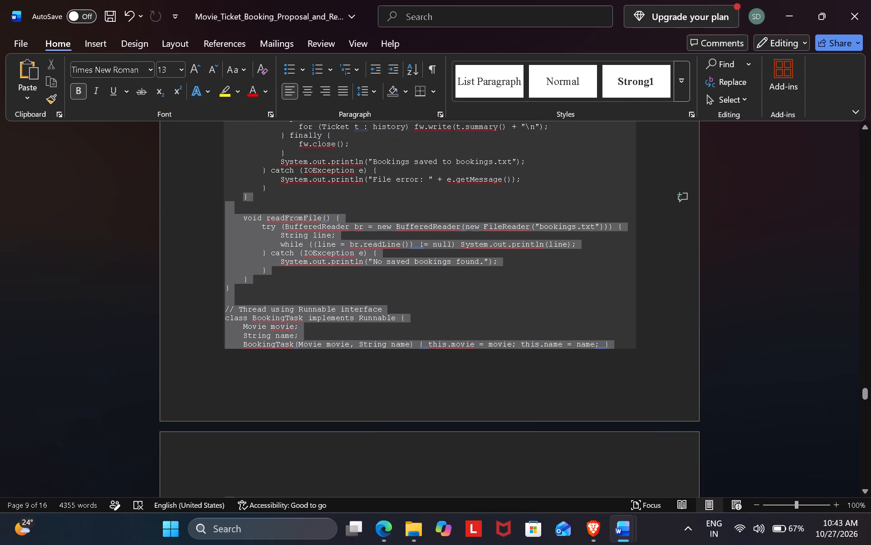
left_click_drag(242, 214, 259, 165)
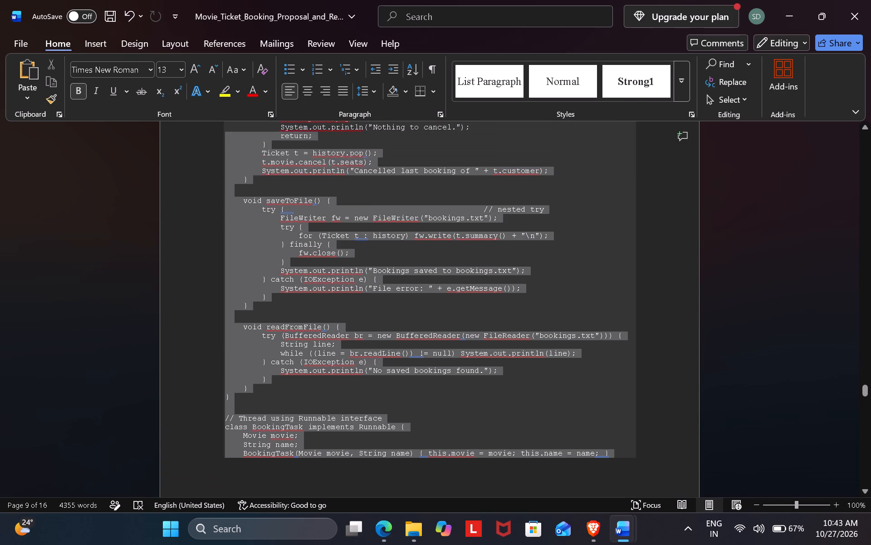
left_click_drag(259, 165, 294, 124)
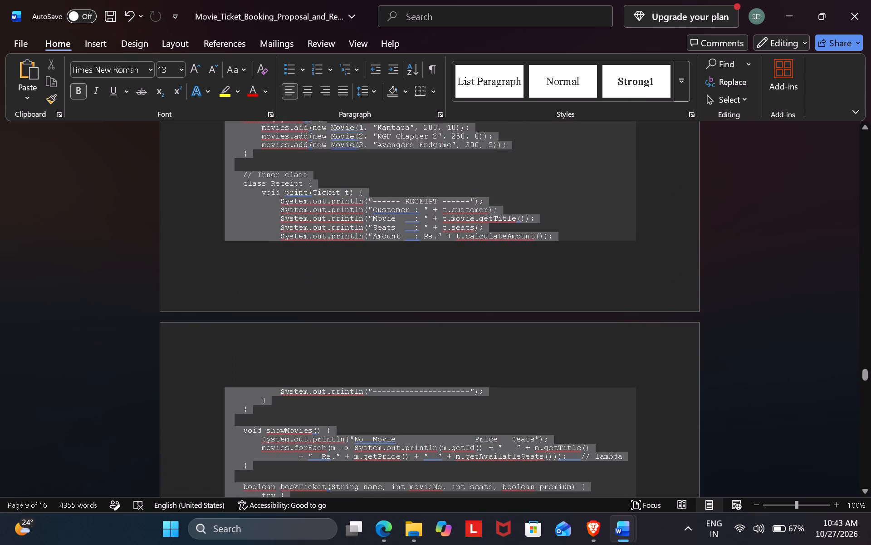
left_click_drag(294, 124, 338, 86)
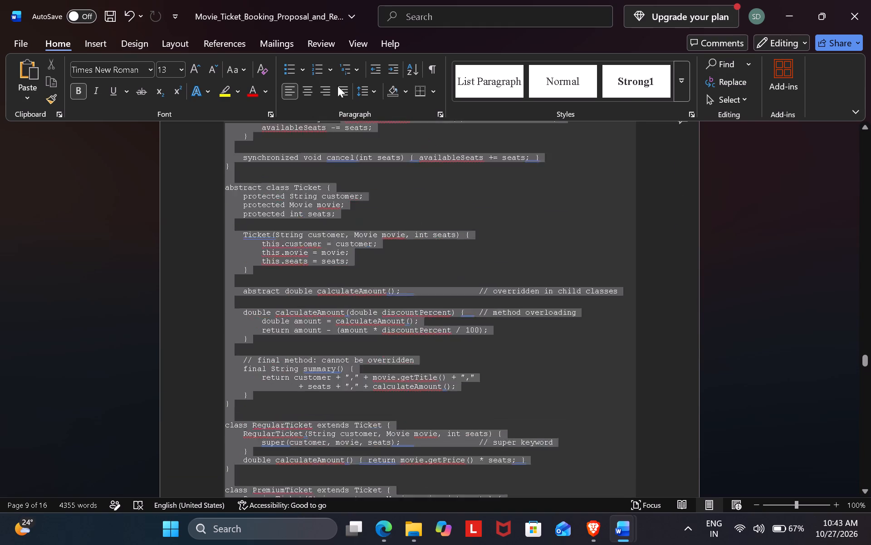
left_click_drag(338, 86, 309, 178)
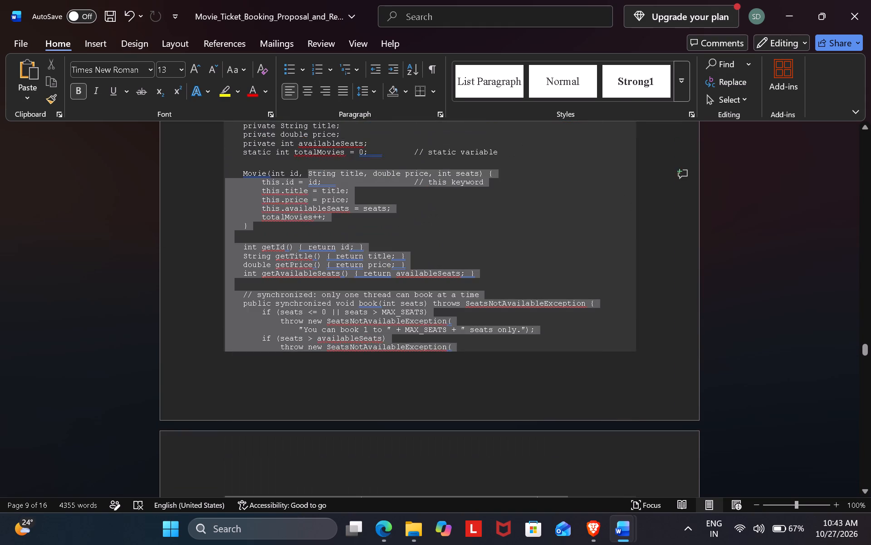
left_click_drag(309, 178, 265, 214)
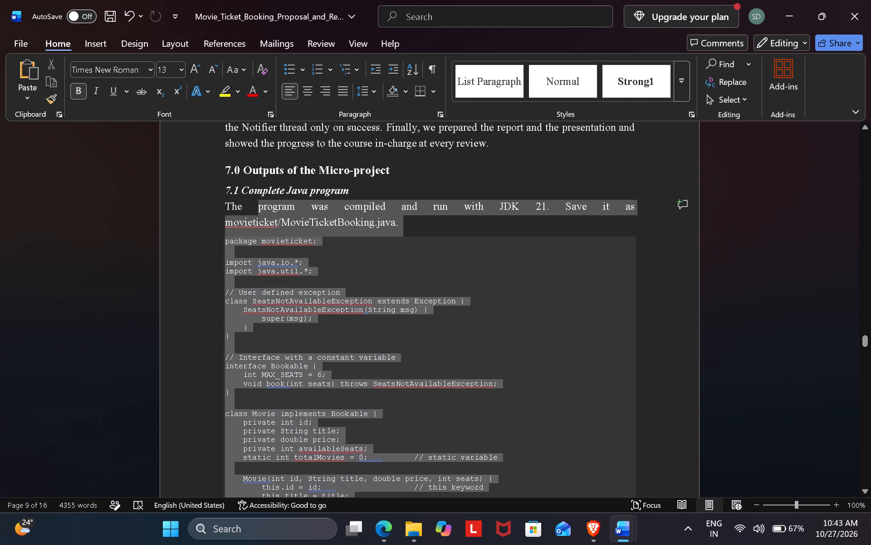
left_click_drag(265, 214, 221, 238)
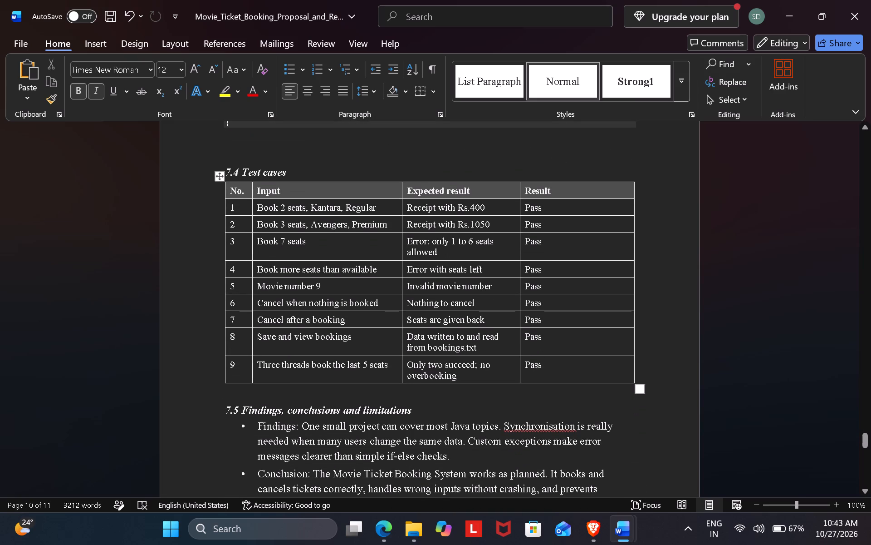
left_click_drag(666, 398, 206, 168)
key("BackSpace")
Delete the "7.1 Complete Java program" subheading, its text, the leftover closing brace and the blank lines above "7.5 Findings, conclusions and limitations".
scroll(273, 221, "up", 1)
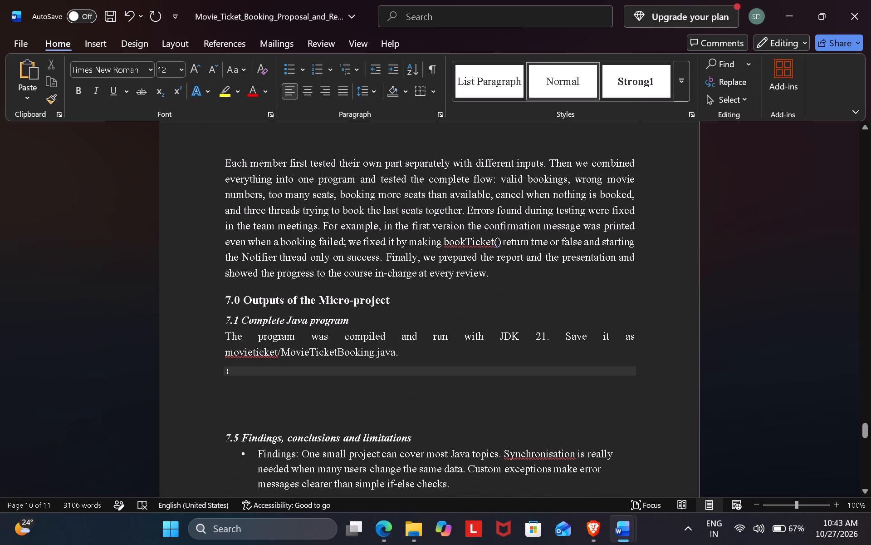
scroll(273, 221, "up", 1)
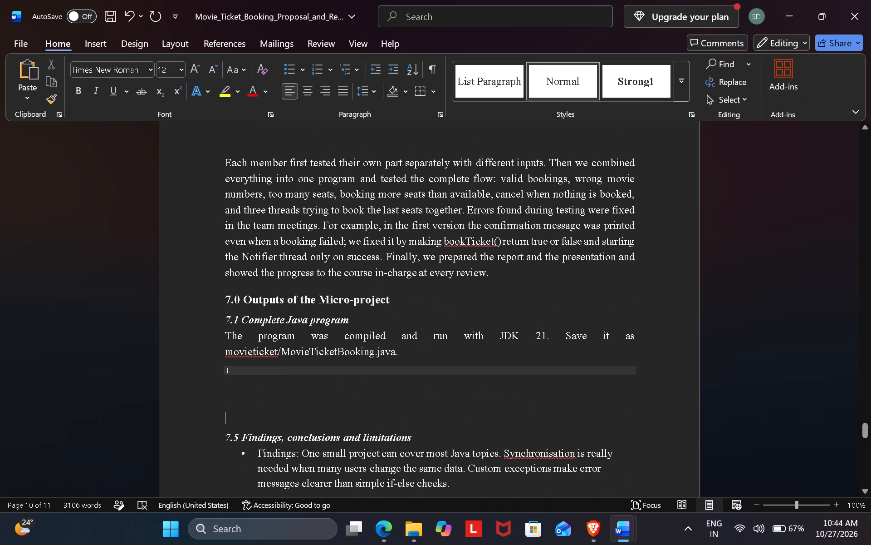
left_click_drag(615, 365, 235, 329)
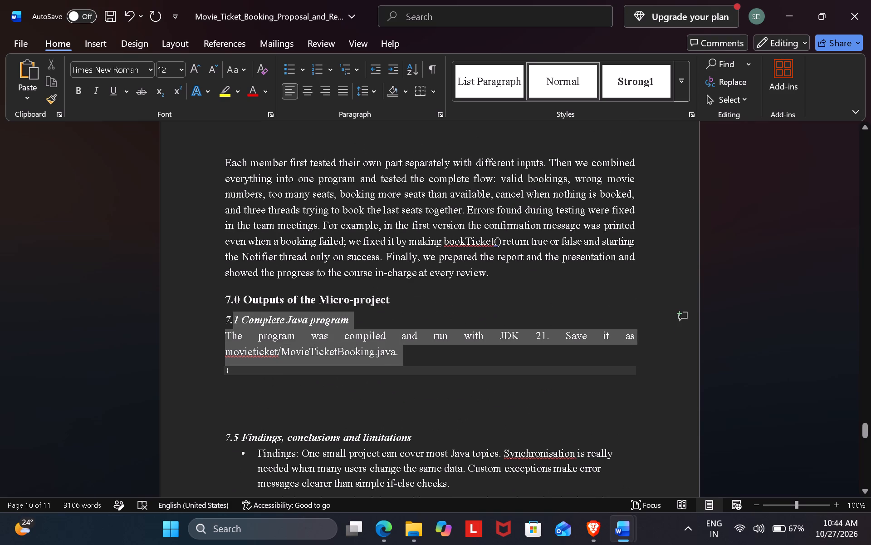
left_click_drag(235, 329, 221, 323)
key("BackSpace")
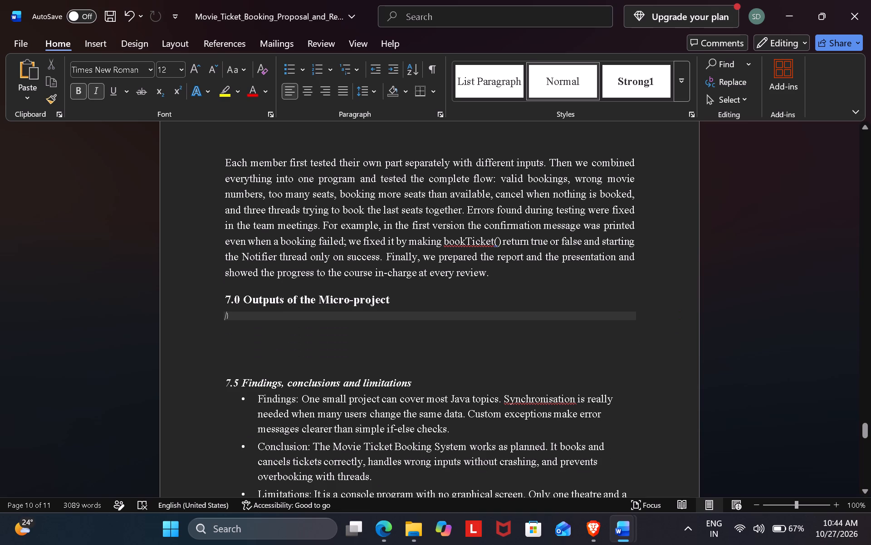
key("BackSpace")
key("Delete")
key("Delete")
key("Delete")
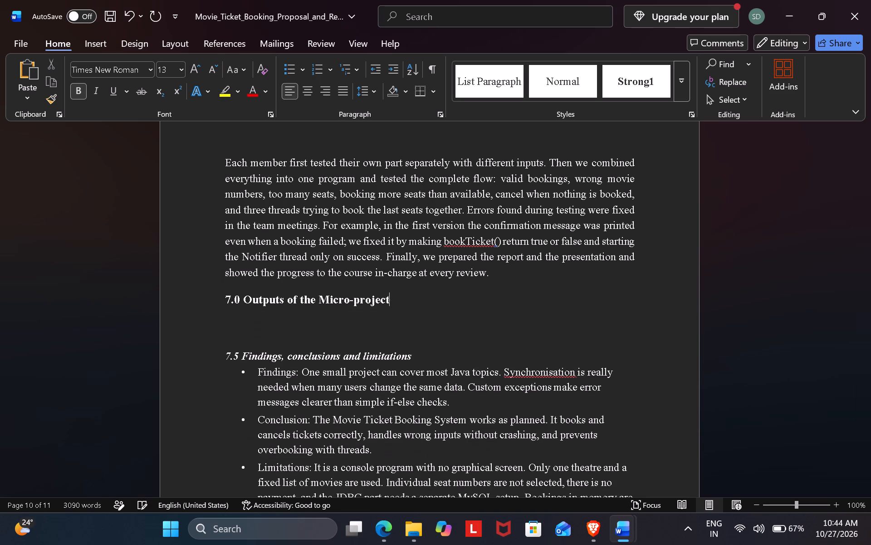
key("Delete")
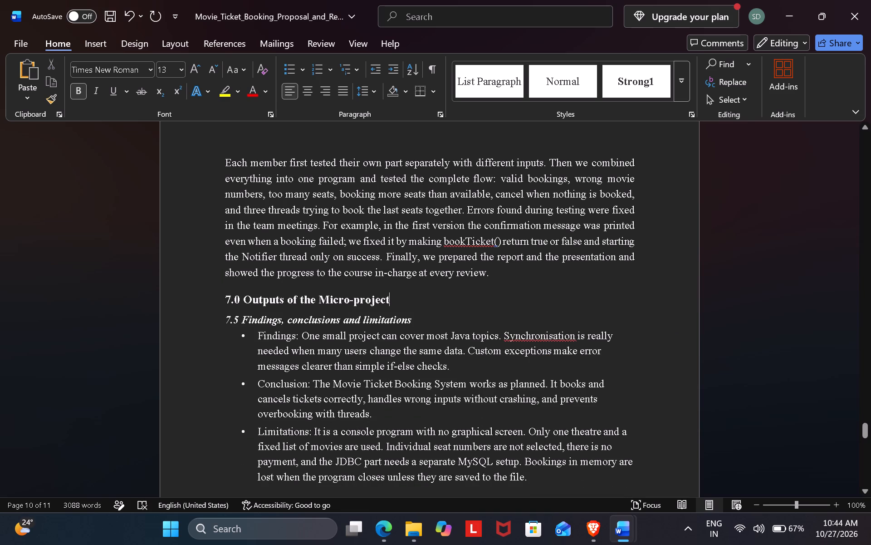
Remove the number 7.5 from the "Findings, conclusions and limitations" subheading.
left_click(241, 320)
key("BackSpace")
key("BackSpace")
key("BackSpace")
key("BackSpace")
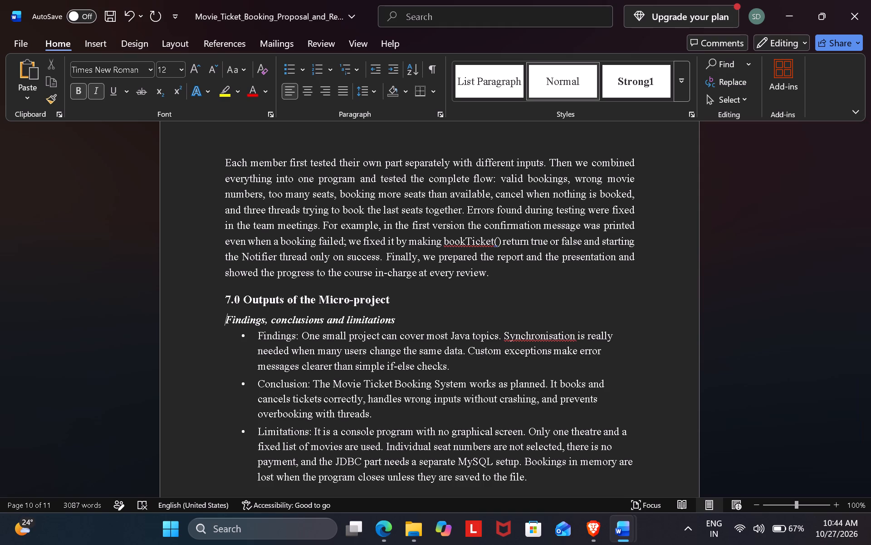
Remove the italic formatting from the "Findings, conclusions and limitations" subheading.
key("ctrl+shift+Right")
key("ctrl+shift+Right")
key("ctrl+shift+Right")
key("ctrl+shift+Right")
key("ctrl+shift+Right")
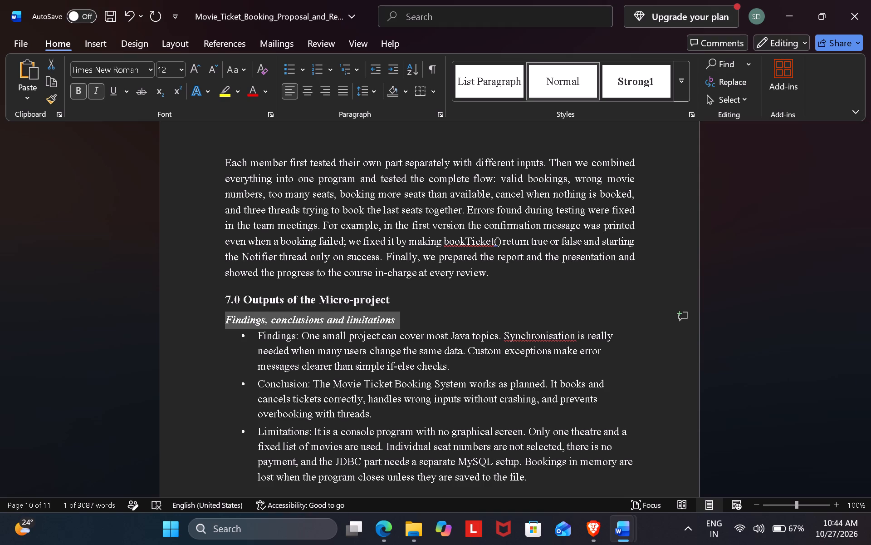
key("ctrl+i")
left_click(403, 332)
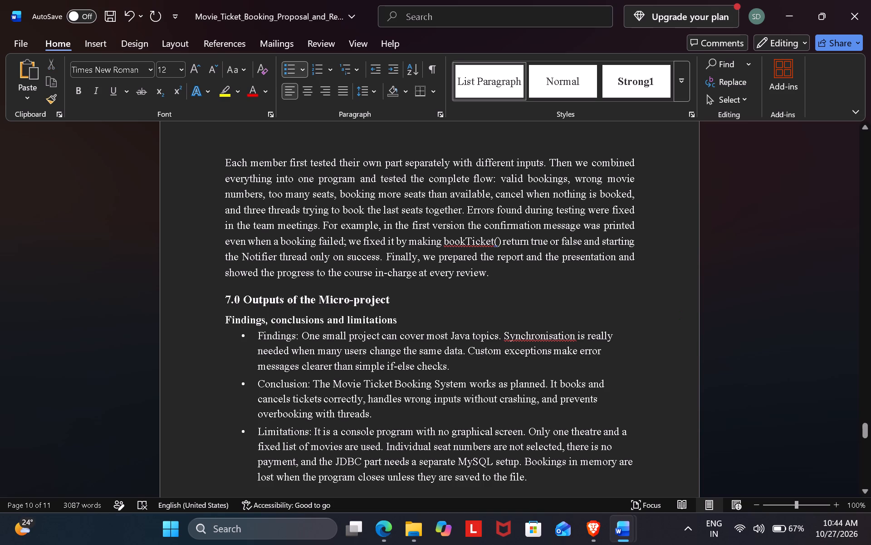
Delete the "Findings, conclusions and limitations" subheading so the bullets directly follow "7.0 Outputs of the Micro-project".
scroll(369, 372, "down", 2)
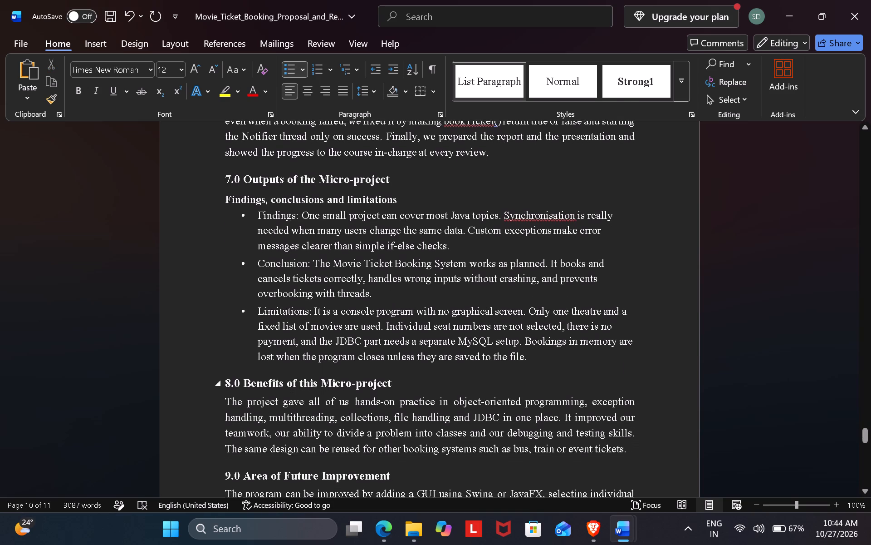
scroll(369, 372, "down", 1)
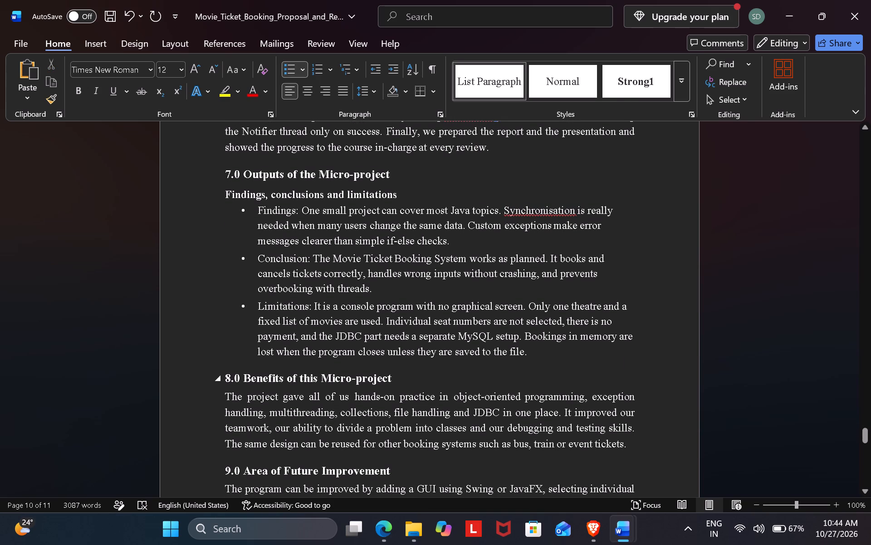
left_click_drag(403, 194, 291, 204)
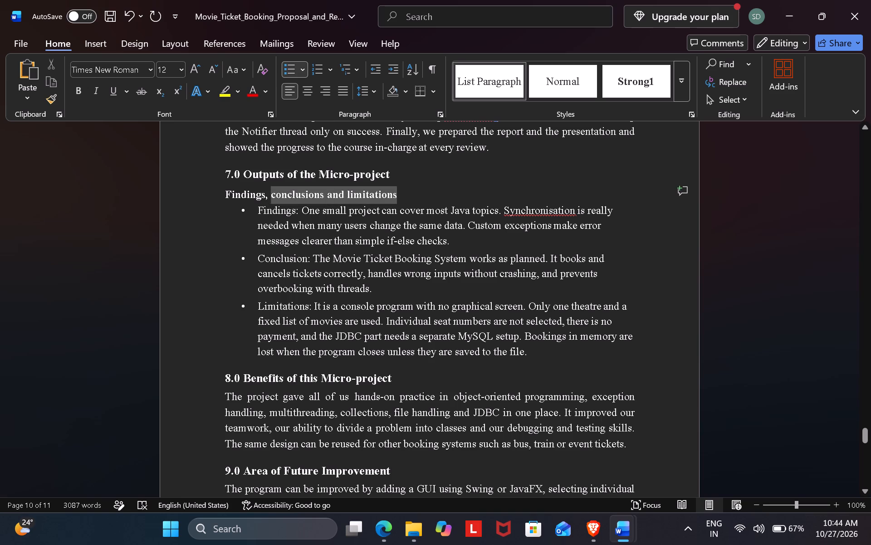
left_click_drag(291, 204, 219, 199)
key("BackSpace")
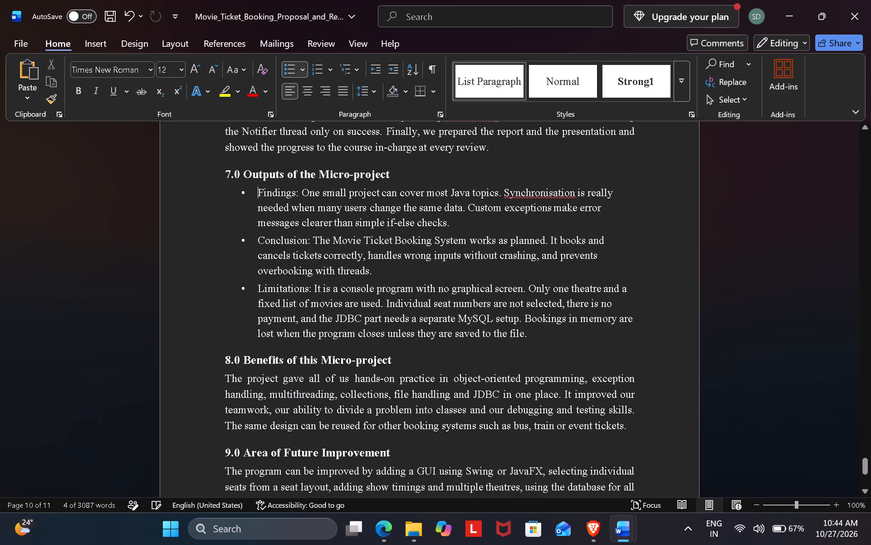
Review the report's closing sections and the proposal from its title page down to the list of course outcomes.
scroll(357, 376, "down", 1)
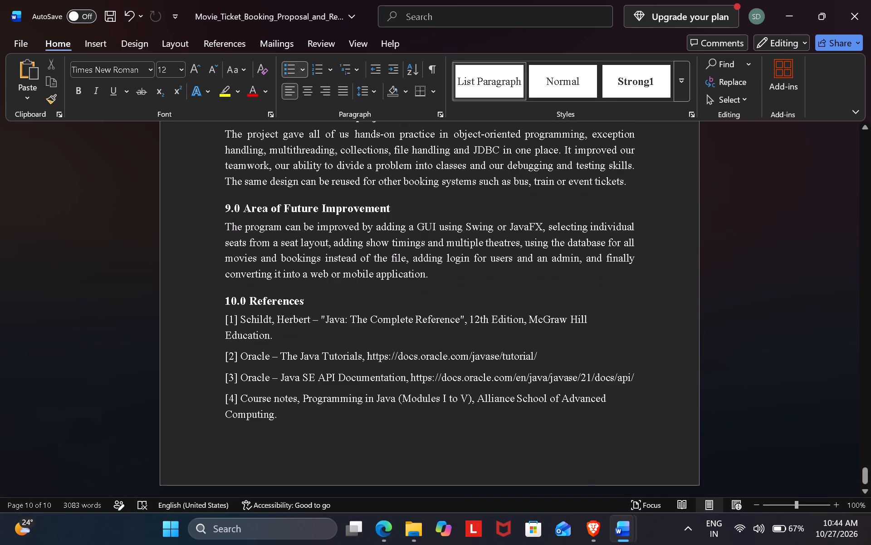
scroll(357, 376, "down", 1)
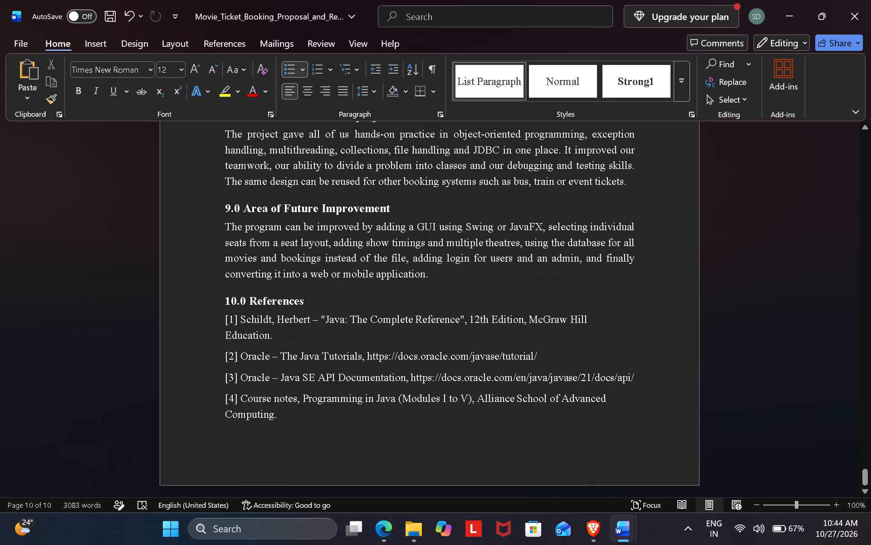
scroll(357, 376, "up", 4)
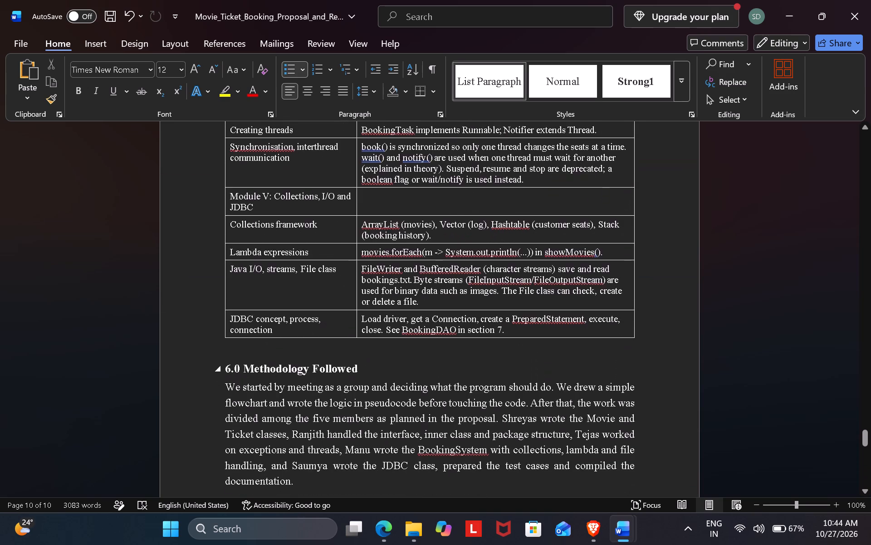
scroll(357, 376, "up", 7)
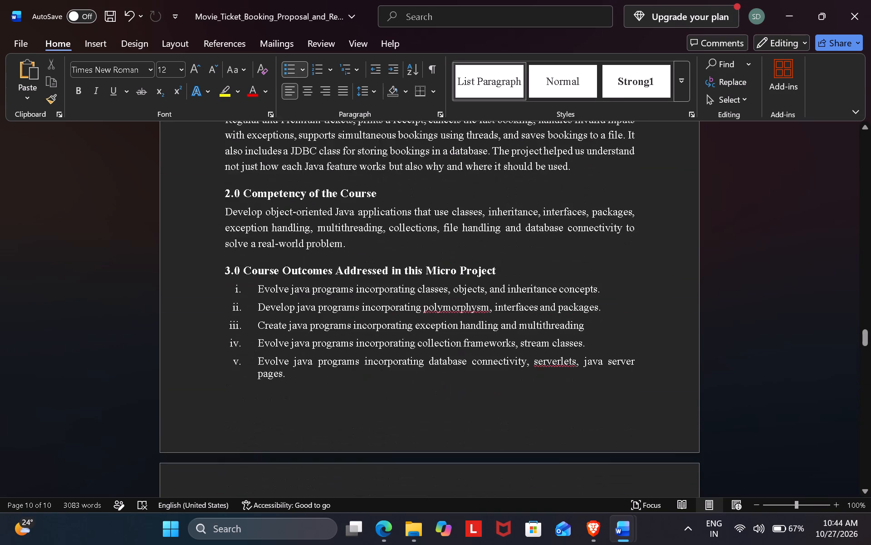
scroll(357, 376, "up", 8)
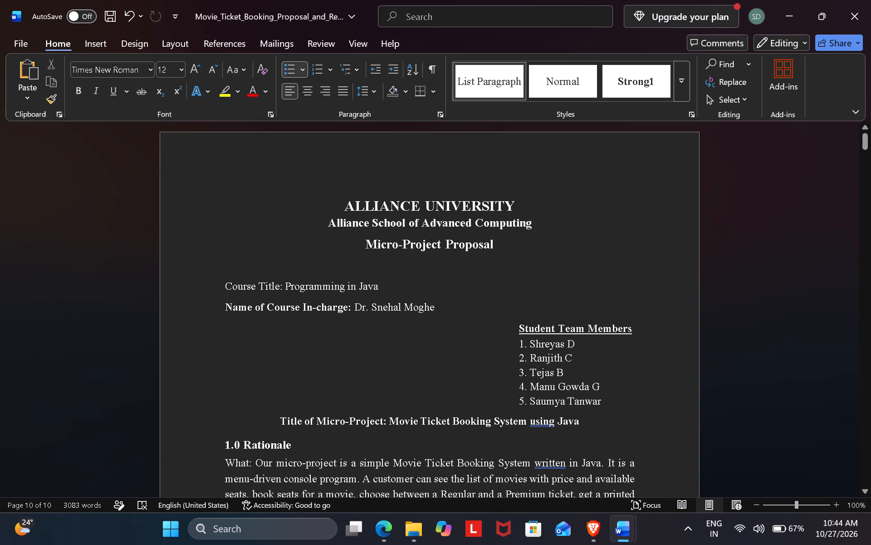
scroll(357, 376, "down", 4)
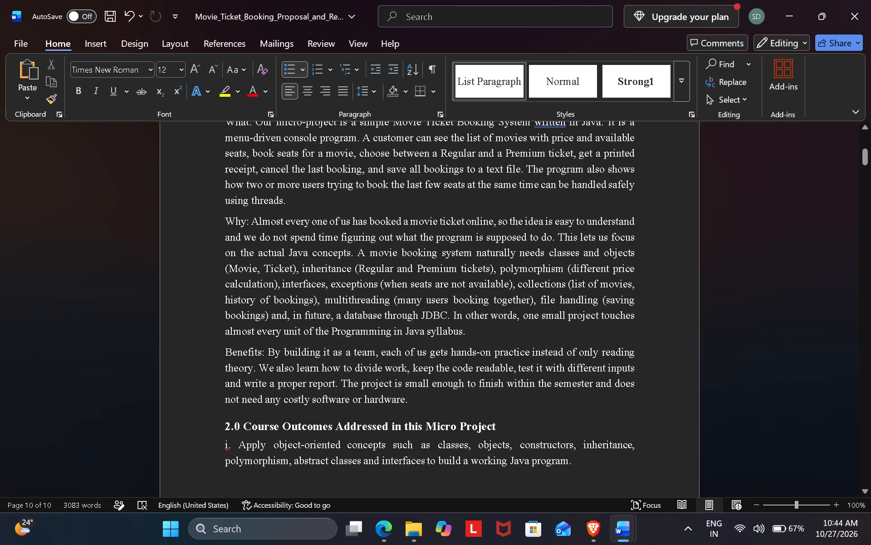
scroll(357, 376, "down", 2)
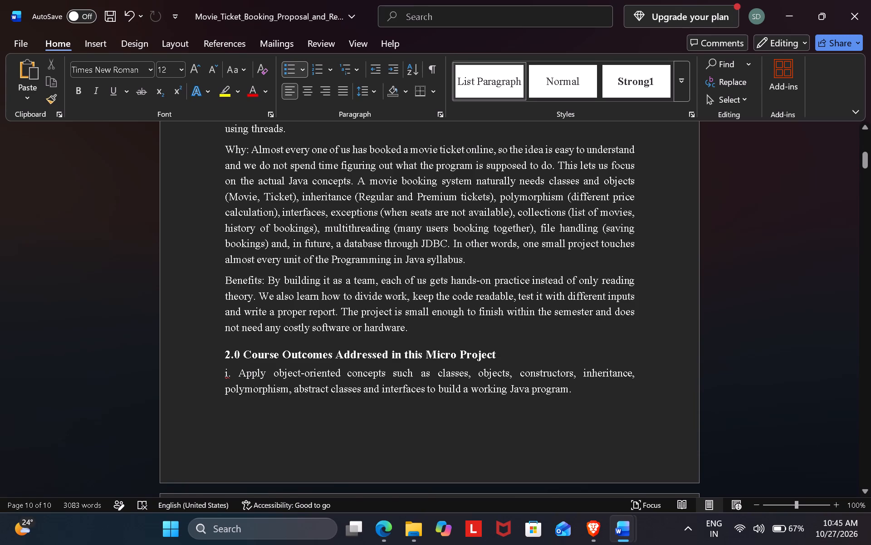
scroll(454, 402, "down", 3)
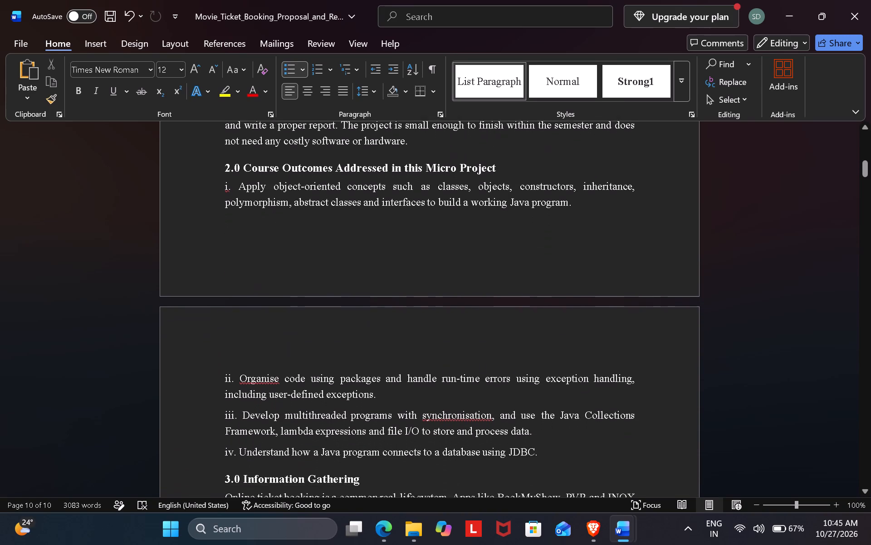
scroll(454, 402, "down", 2)
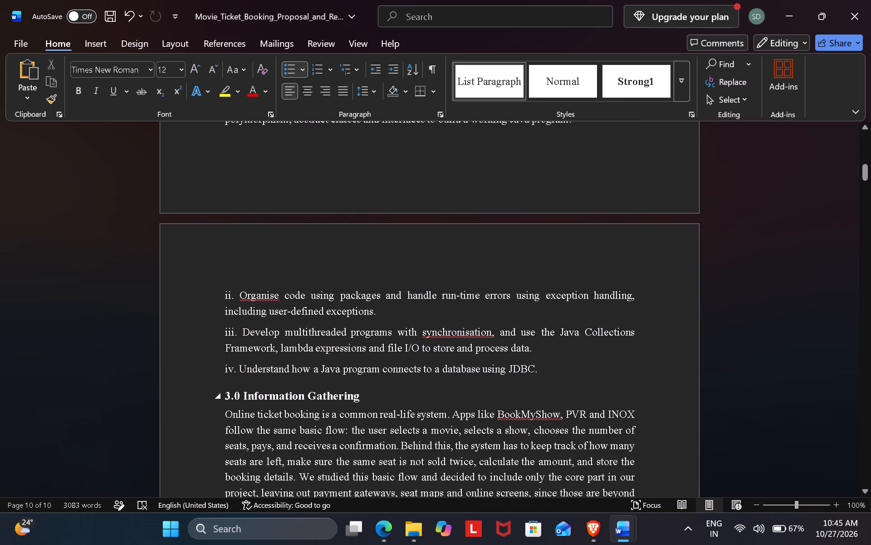
scroll(454, 402, "down", 1)
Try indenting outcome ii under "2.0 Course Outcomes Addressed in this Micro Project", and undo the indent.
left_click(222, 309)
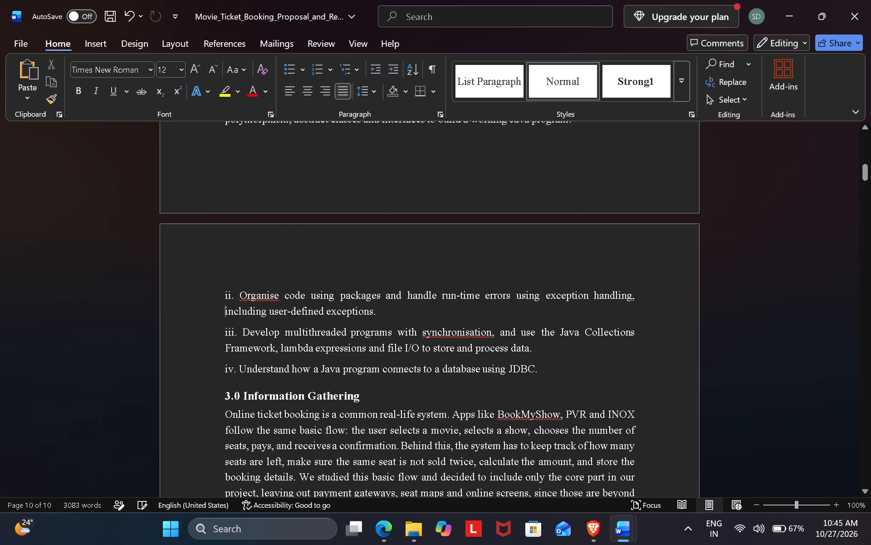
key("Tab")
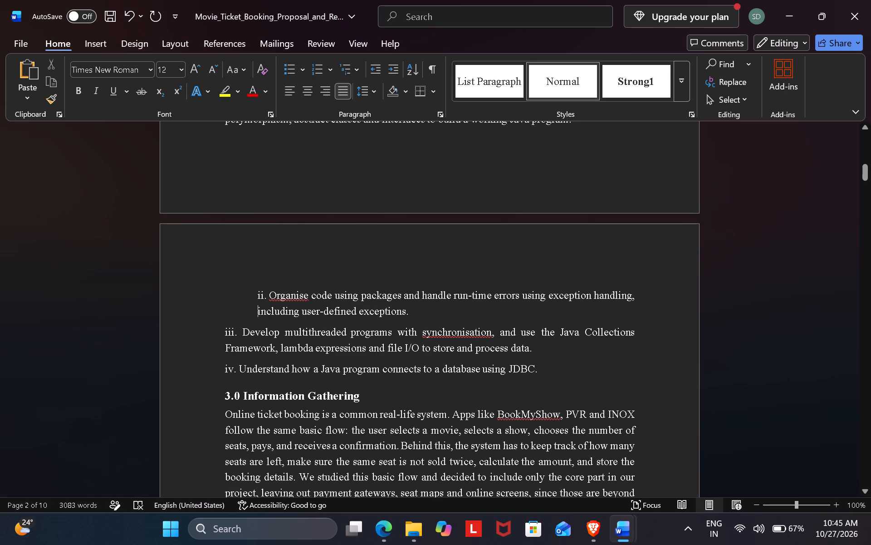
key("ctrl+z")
Insert five spaces before "including user-defined exceptions" in outcome ii of the proposal.
key("space")
key("space")
key("space")
key("space")
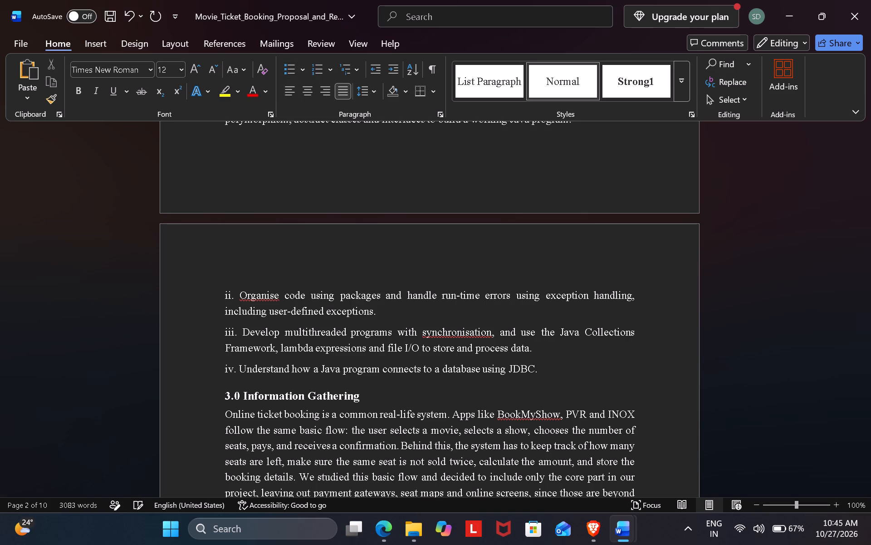
key("space")
Look back over the proposal's opening pages, from the course outcomes up to the title page and Rationale.
scroll(538, 390, "up", 1)
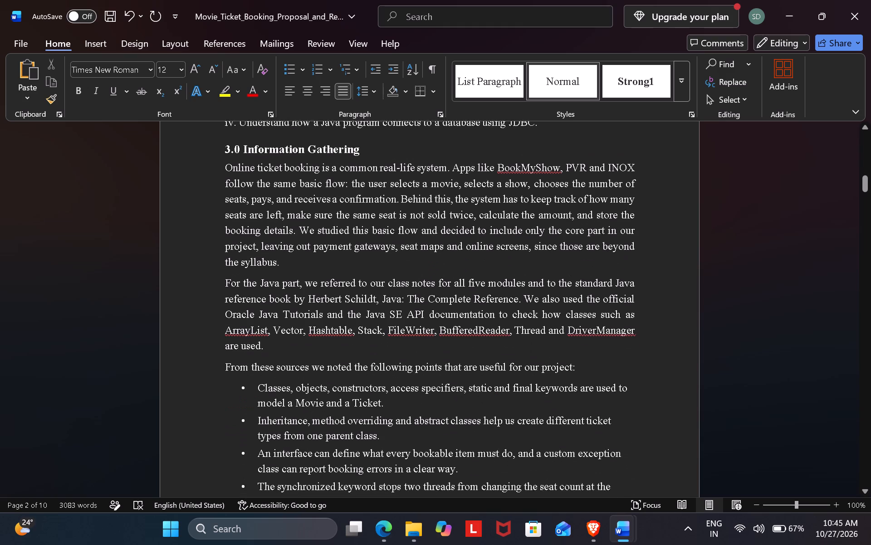
scroll(538, 390, "up", 3)
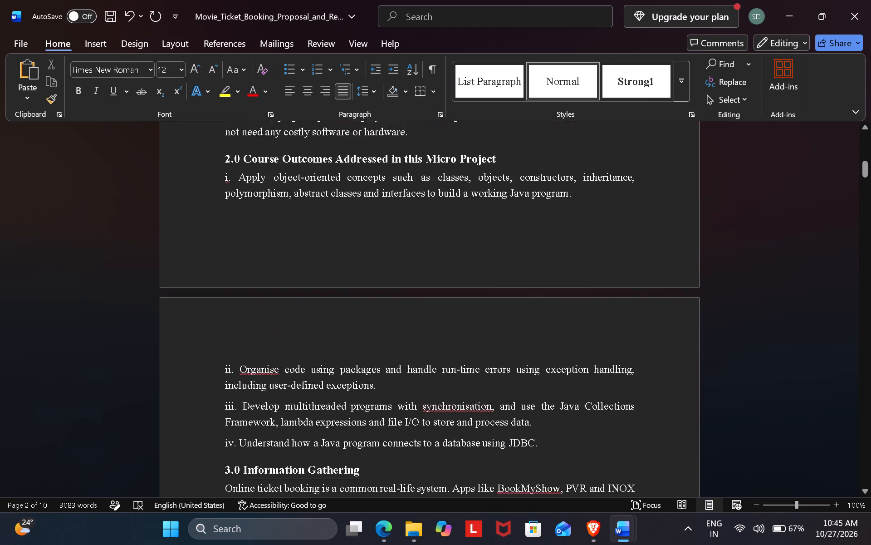
scroll(538, 390, "up", 4)
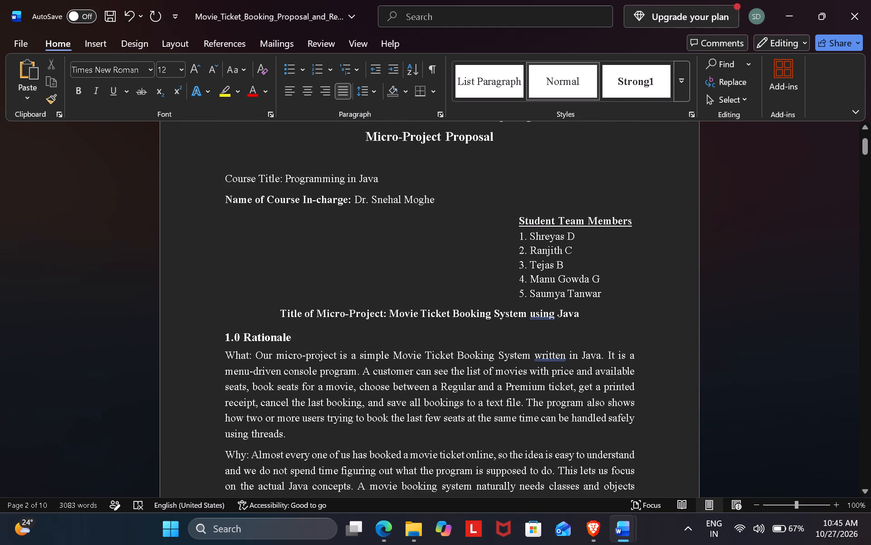
scroll(538, 390, "up", 3)
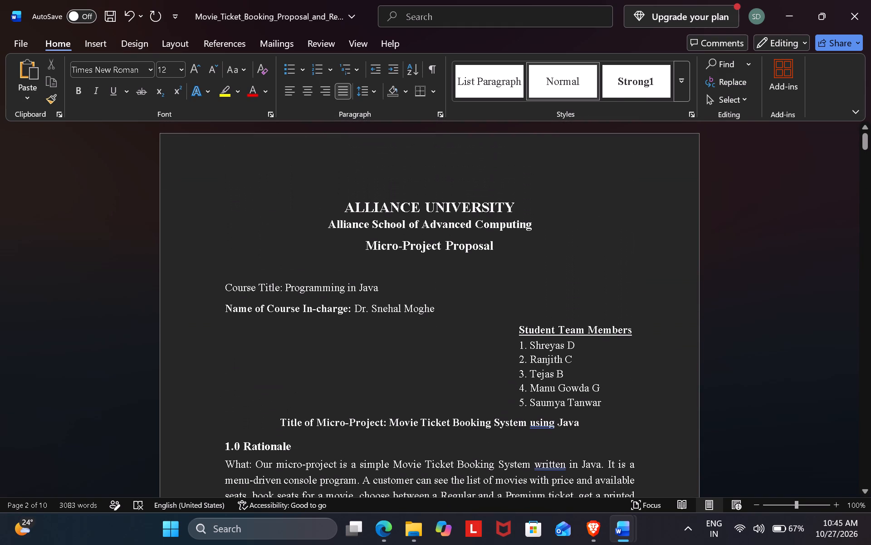
scroll(538, 390, "up", 1)
scroll(538, 390, "down", 2)
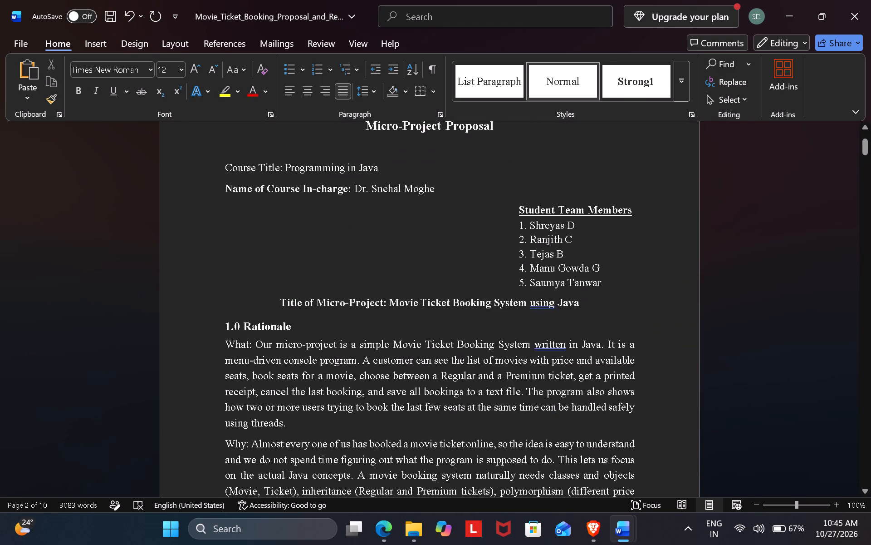
Review the proposal from the Rationale through the course outcomes and action plan to the "6.0 Tentative Resources Required" table.
scroll(538, 390, "down", 3)
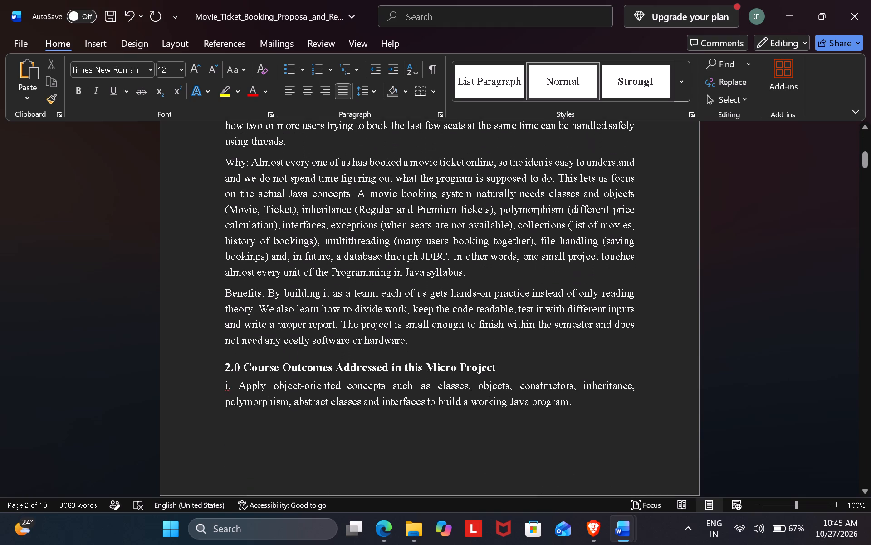
scroll(538, 390, "down", 2)
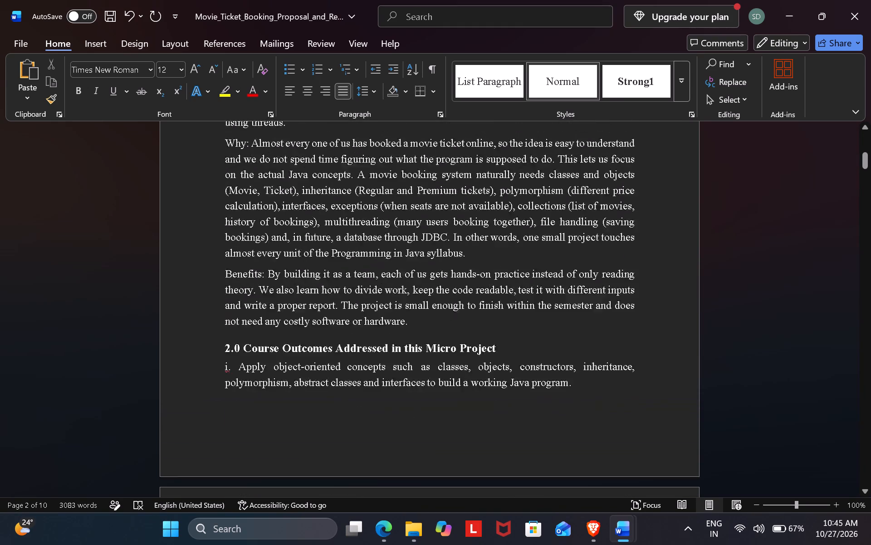
scroll(538, 390, "down", 1)
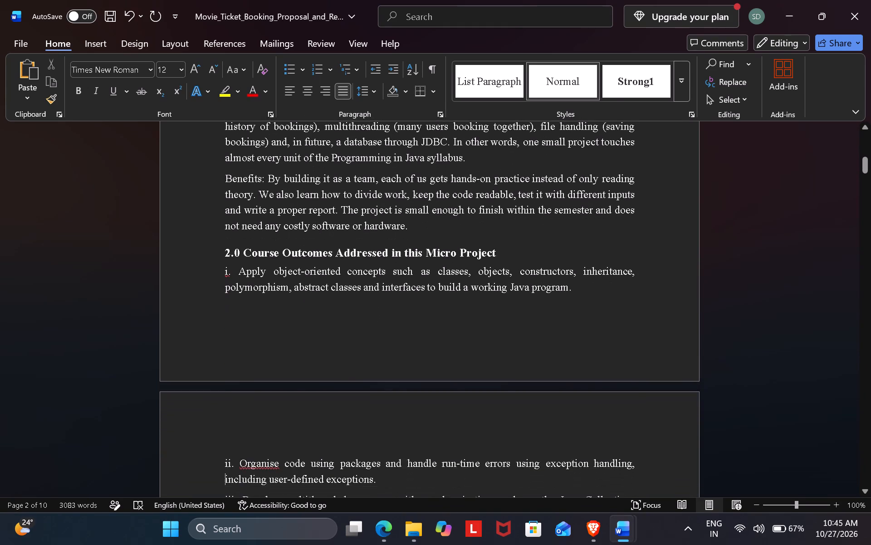
scroll(538, 390, "down", 5)
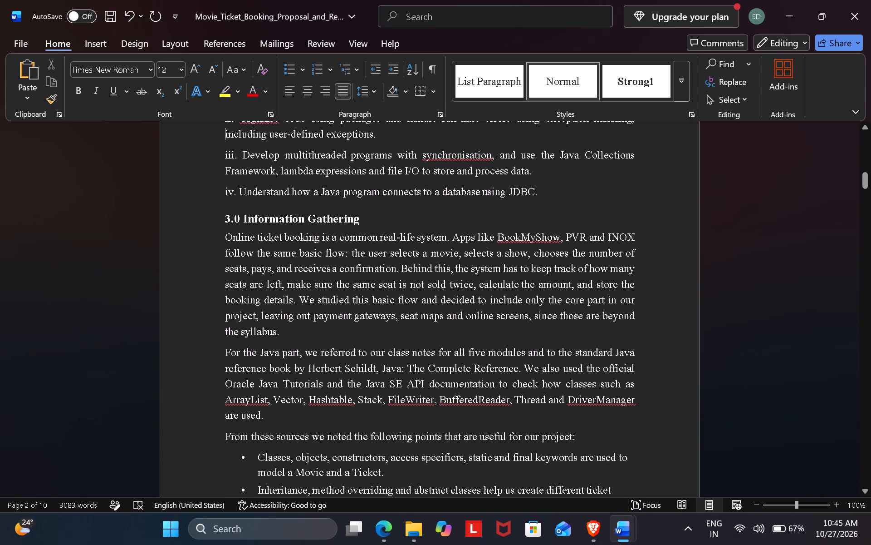
scroll(538, 390, "down", 5)
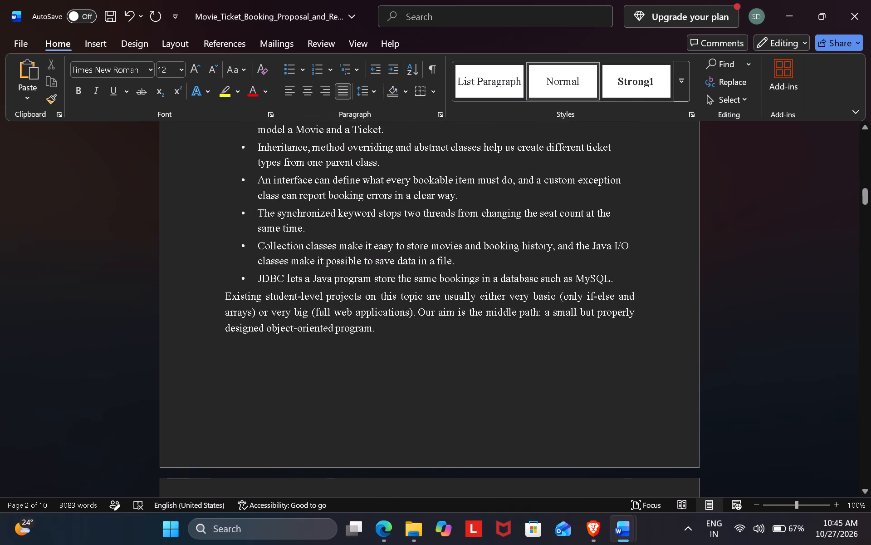
scroll(538, 390, "down", 7)
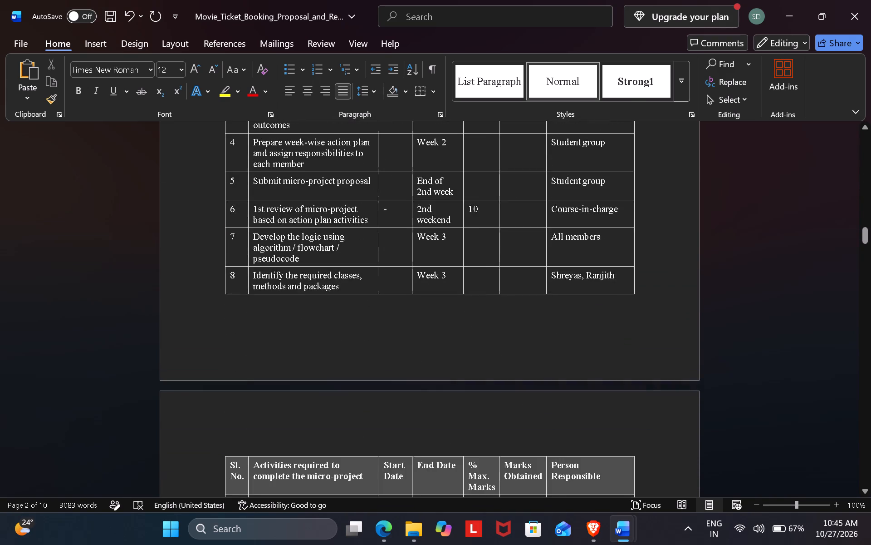
scroll(538, 390, "down", 5)
scroll(538, 390, "up", 1)
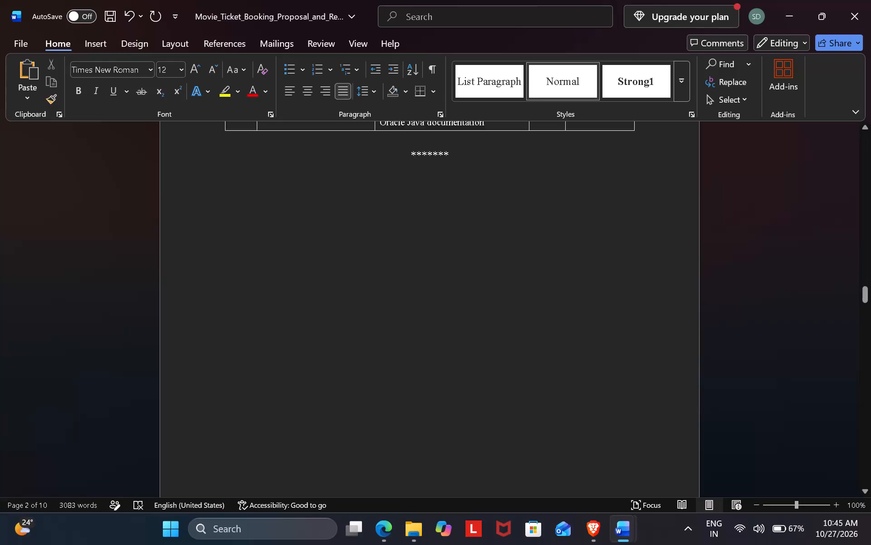
scroll(538, 390, "up", 2)
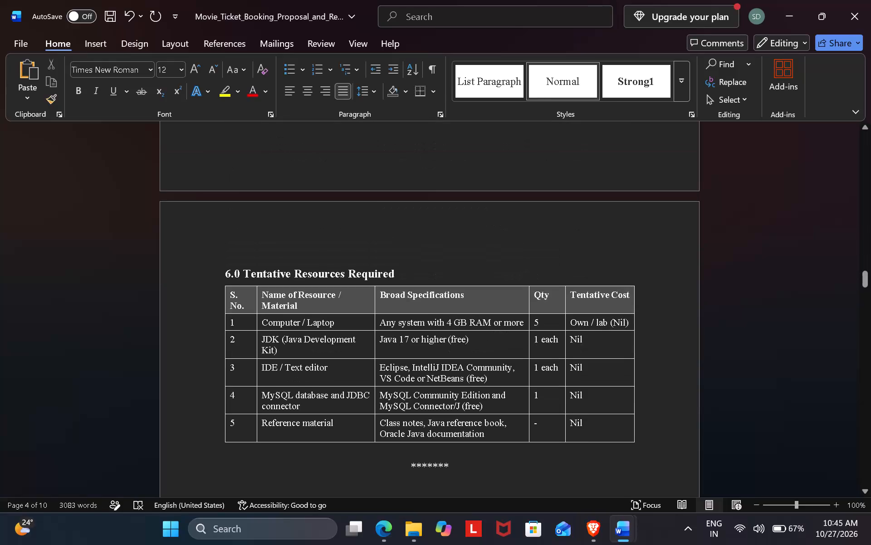
Replace the Tentative Cost entry for Reference material in the resources table with a hyphen.
left_click_drag(592, 344, 591, 344)
left_click_drag(591, 344, 569, 344)
left_click_drag(593, 368, 567, 367, "ctrl")
left_click_drag(587, 399, 569, 397, "ctrl")
left_click_drag(591, 426, 567, 425, "ctrl")
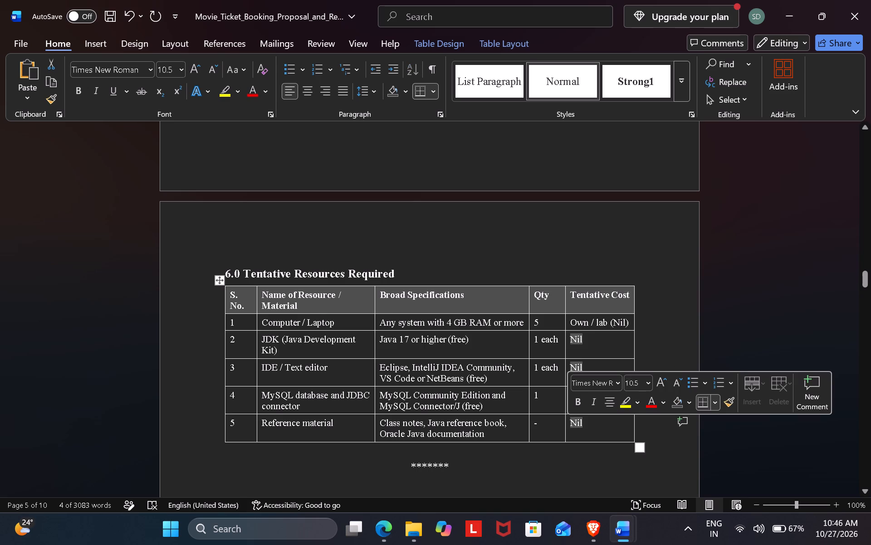
key("shift+underscore")
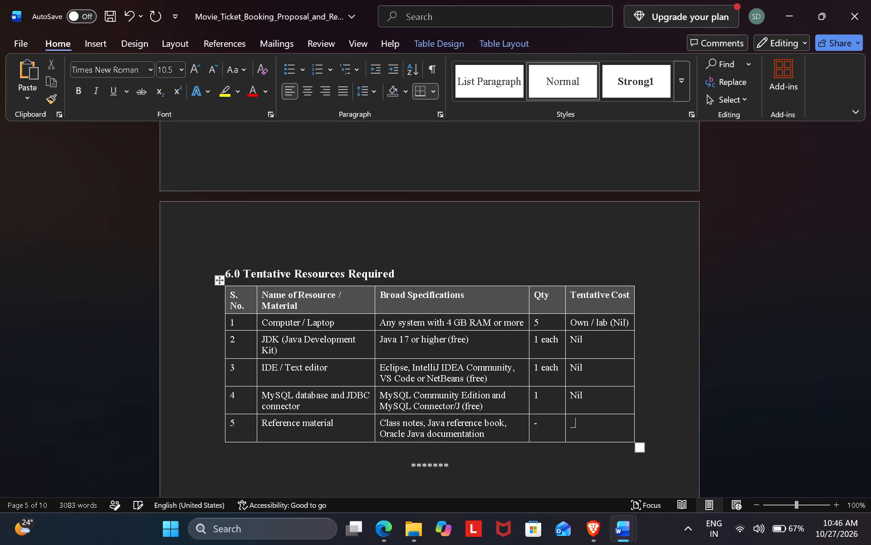
key("BackSpace")
key("minus")
Pin the entry beginning "package movieticket;" in the clipboard history, and return to the document.
key("super+v")
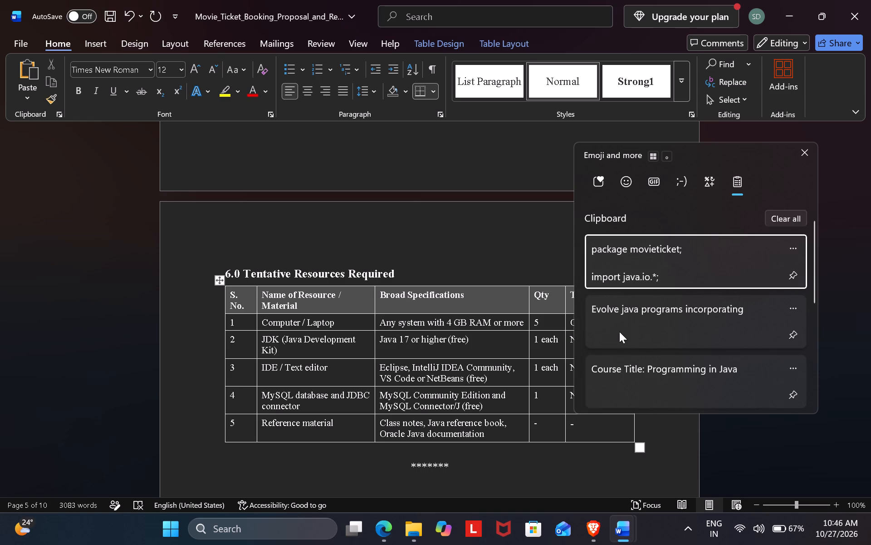
scroll(619, 332, "down", 3)
scroll(619, 332, "up", 4)
left_click(791, 270)
left_click(481, 204)
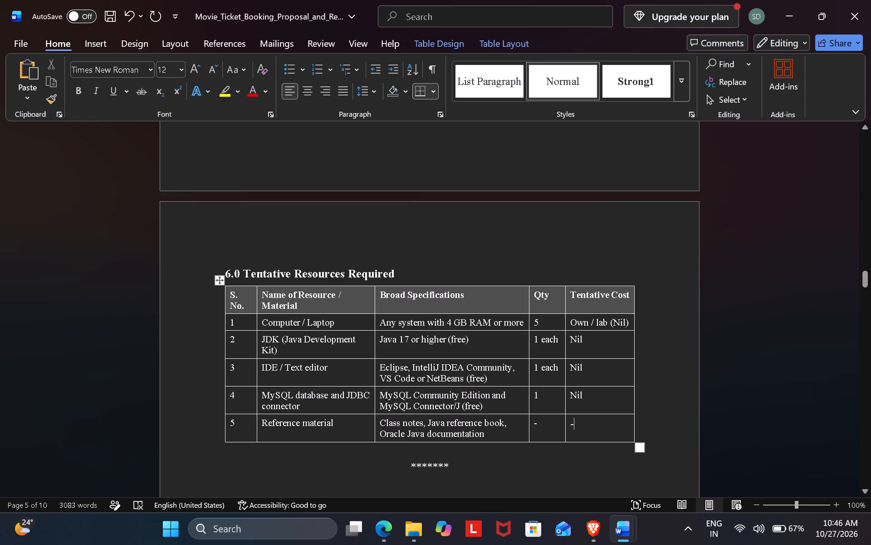
Replace the "Nil" Tentative Cost entries for the JDK, IDE / Text editor and MySQL rows with hyphens.
left_click(588, 395)
key("ctrl+BackSpace")
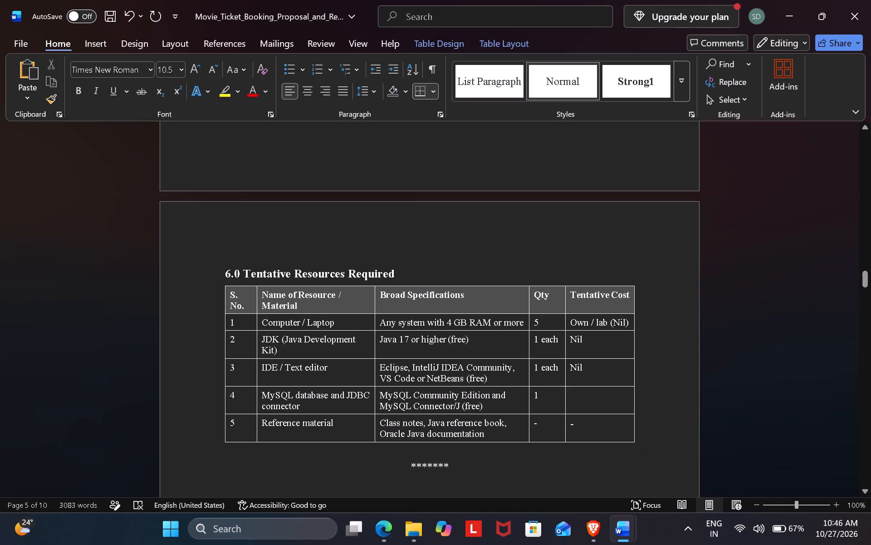
key("Up")
key("ctrl+Delete")
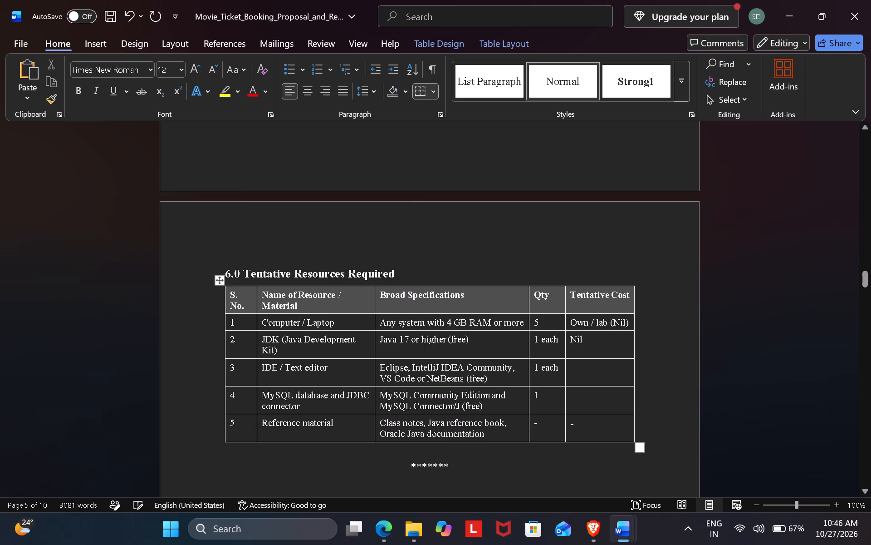
key("Up")
key("ctrl+Delete")
key("minus")
key("Down")
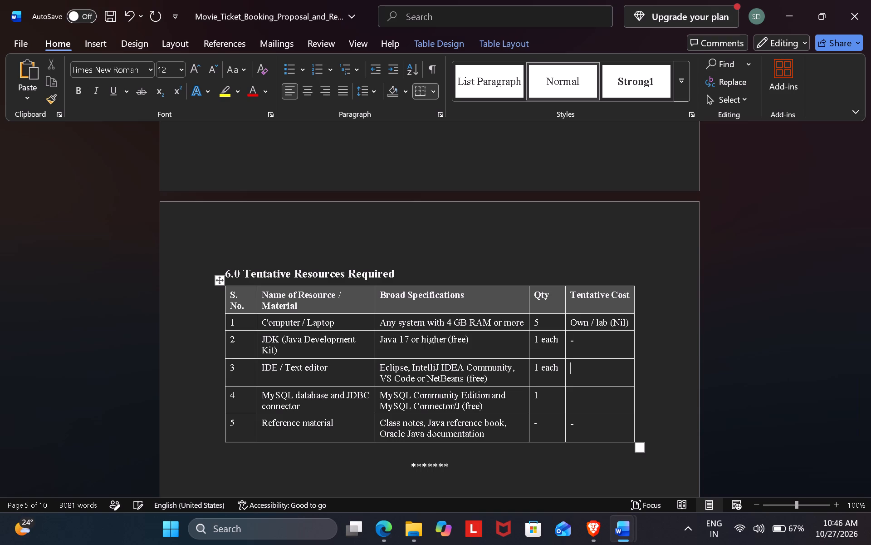
key("minus")
key("Down")
key("minus")
Centre the Qty and Tentative Cost entries for all five resources in the table, leaving out the header row.
left_click(588, 430)
left_click_drag(588, 430, 556, 387)
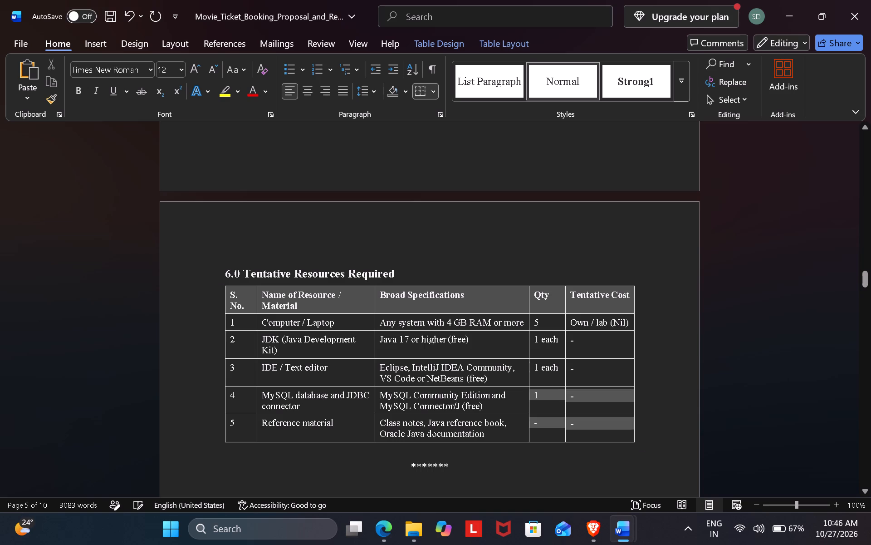
left_click_drag(556, 387, 537, 323)
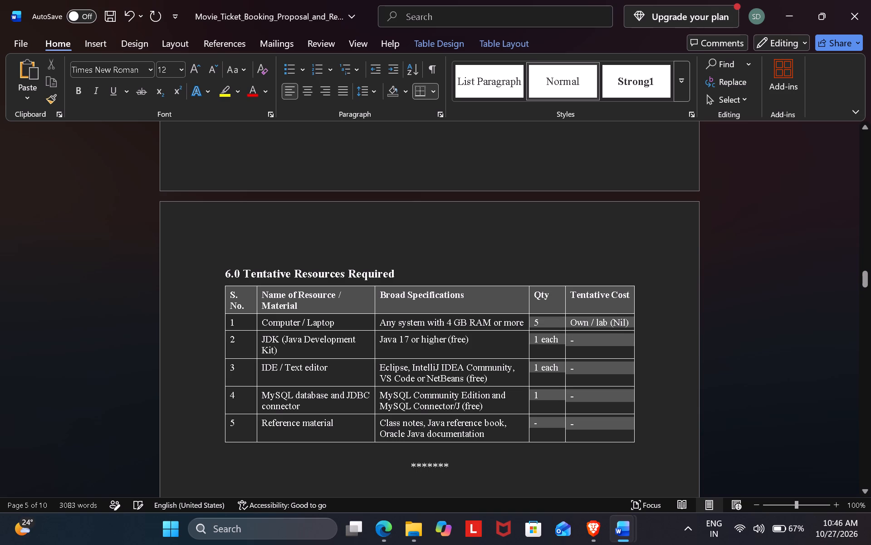
left_click_drag(537, 323, 536, 323)
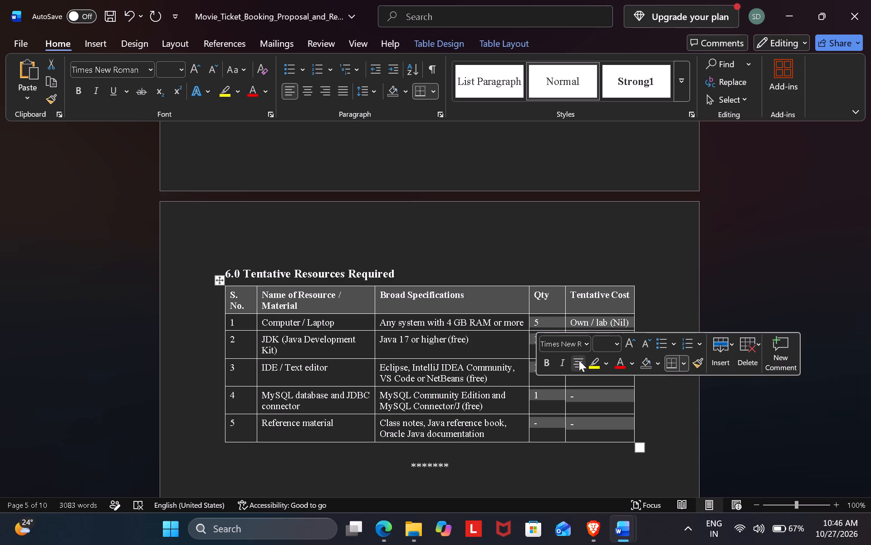
left_click(580, 362)
left_click(661, 418)
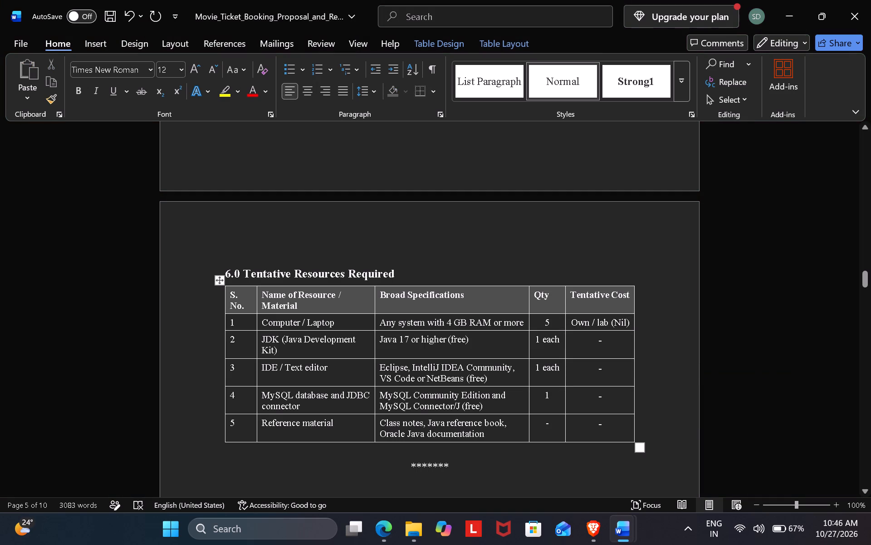
Make the label "Findings:" bold in the first bullet under "7.0 Outputs of the Micro-project" in the report.
scroll(358, 399, "down", 1)
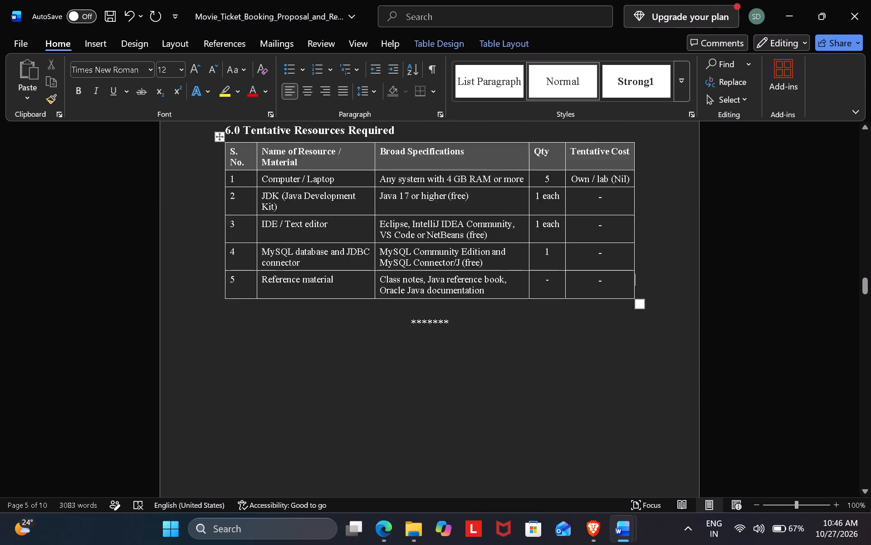
scroll(358, 399, "down", 2)
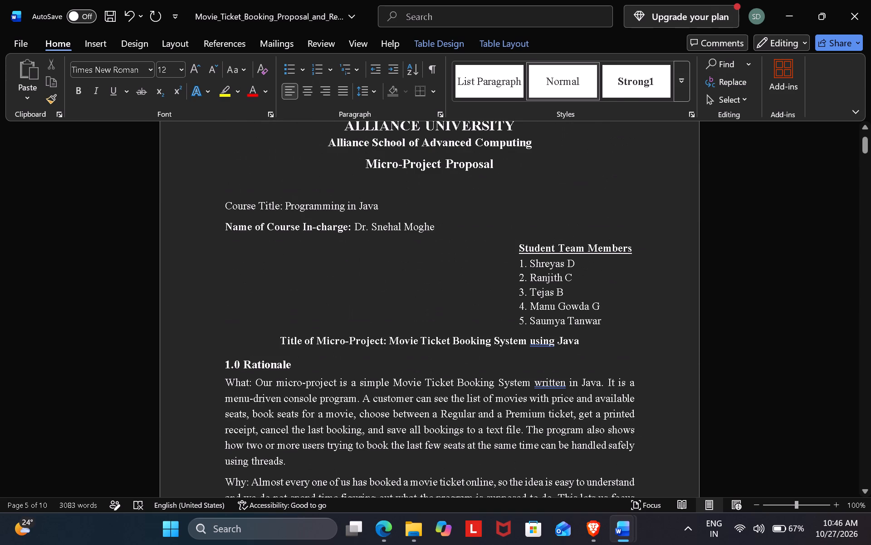
scroll(358, 399, "down", 2)
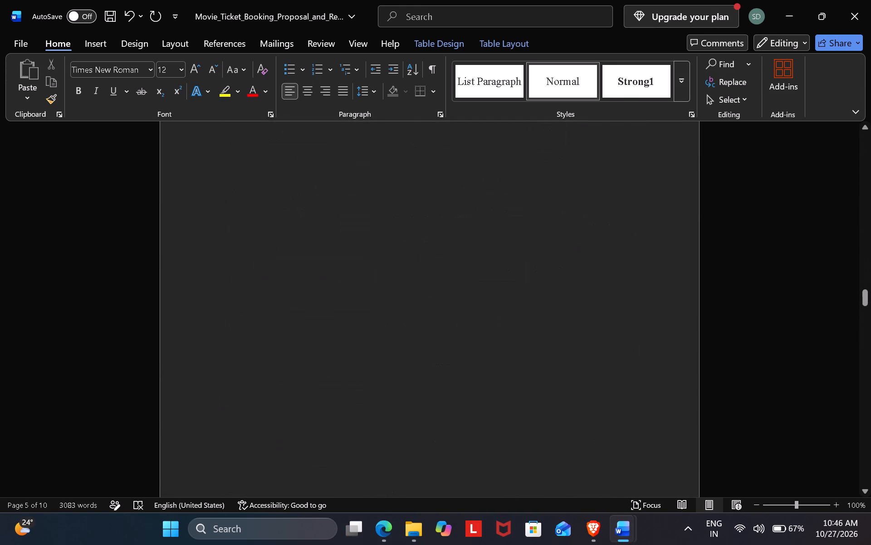
scroll(358, 399, "down", 1)
scroll(358, 399, "up", 4)
scroll(358, 399, "left", 1)
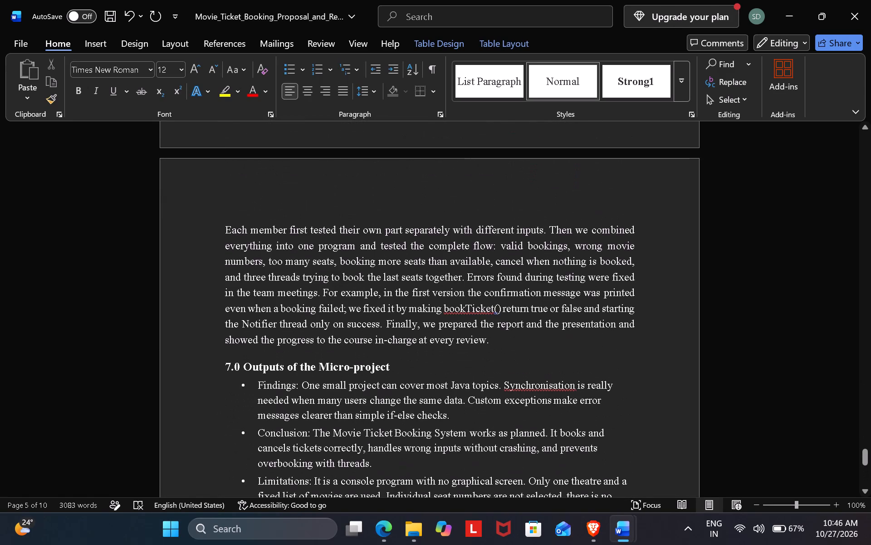
scroll(358, 399, "left", 1)
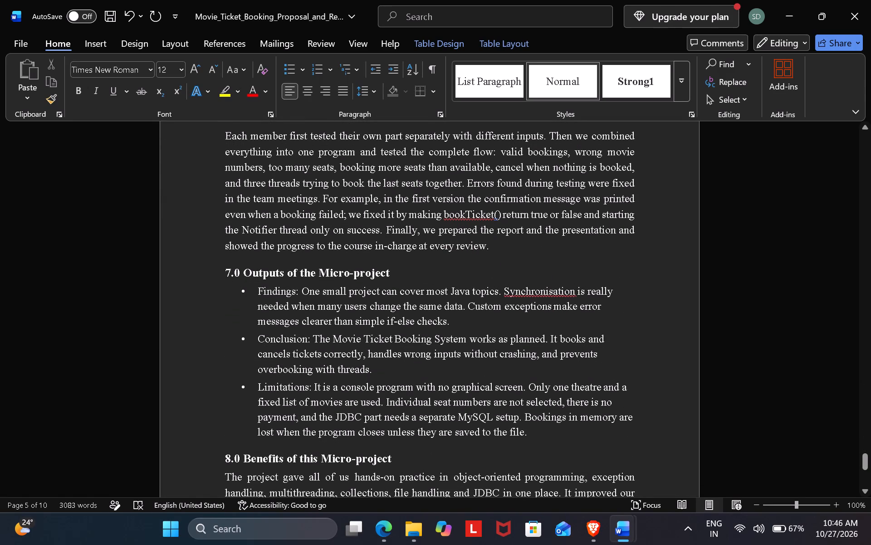
left_click(298, 292)
key("ctrl+shift+Left")
key("ctrl+shift+Left")
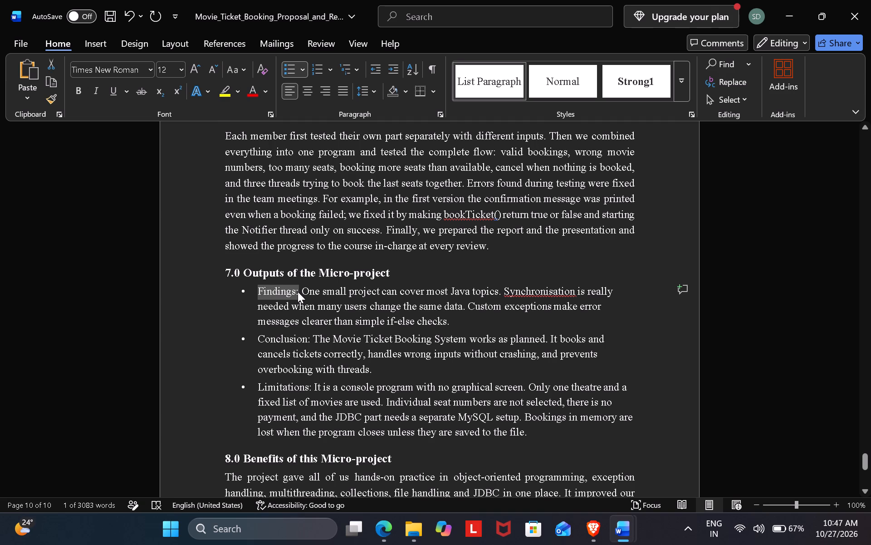
key("ctrl+b")
Make the label "Conclusion:" bold in the second bullet under "7.0 Outputs of the Micro-project".
key("Down")
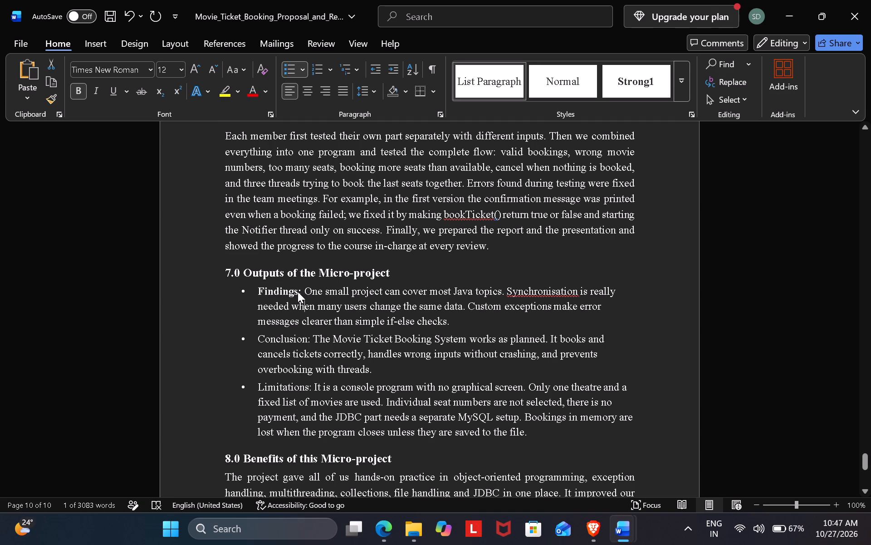
key("Down")
key("Down")
key("Right")
key("Right")
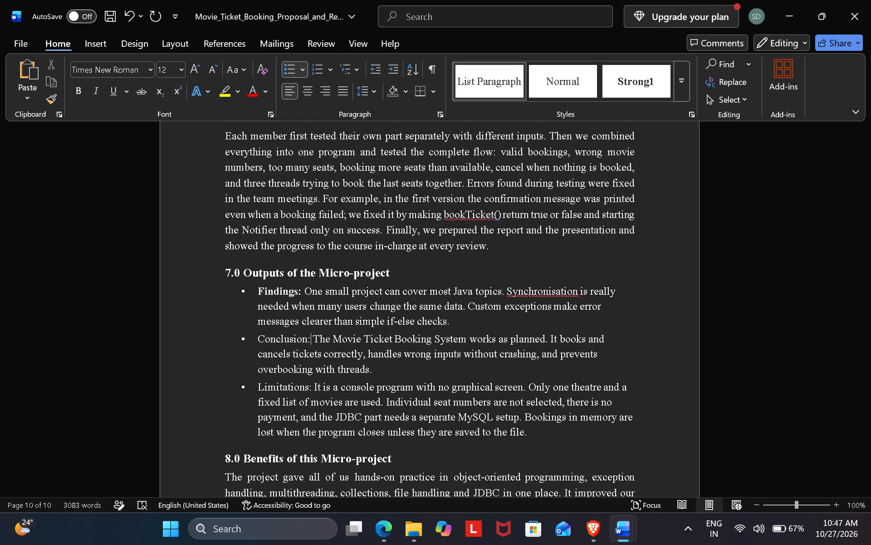
key("ctrl+shift+Left")
key("ctrl+shift+Left")
key("ctrl+b")
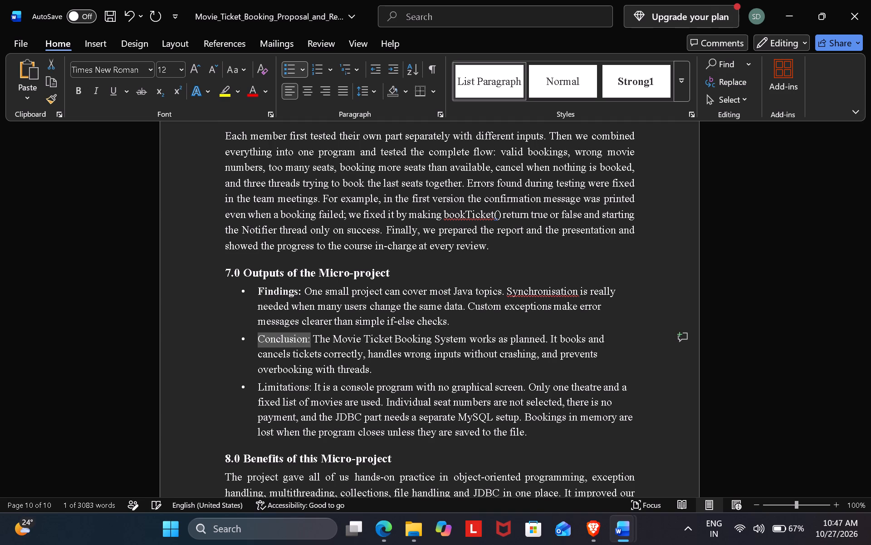
Make the label "Limitations:" bold in the third bullet under "7.0 Outputs of the Micro-project".
key("Down")
key("Down")
key("Down")
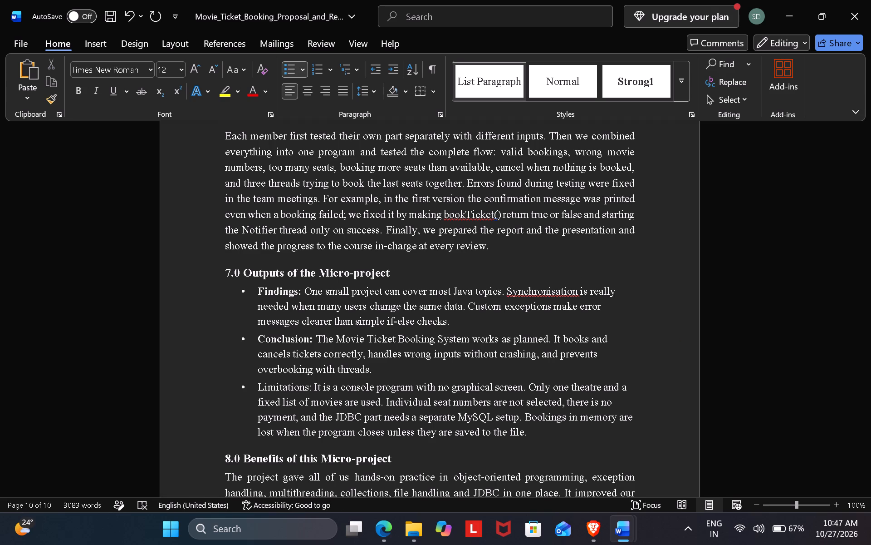
key("ctrl+shift+Left")
key("ctrl+shift+Left")
key("ctrl+shift+Left")
key("ctrl+shift+Right")
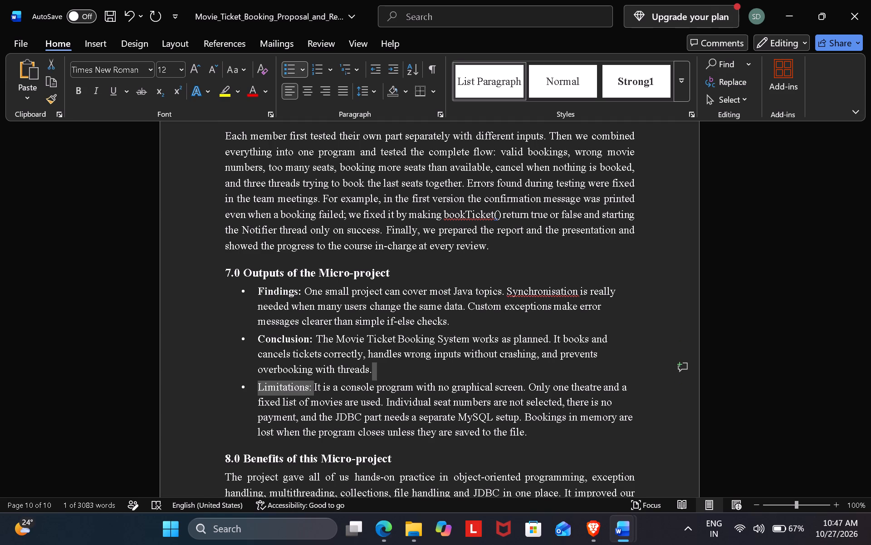
key("ctrl+b")
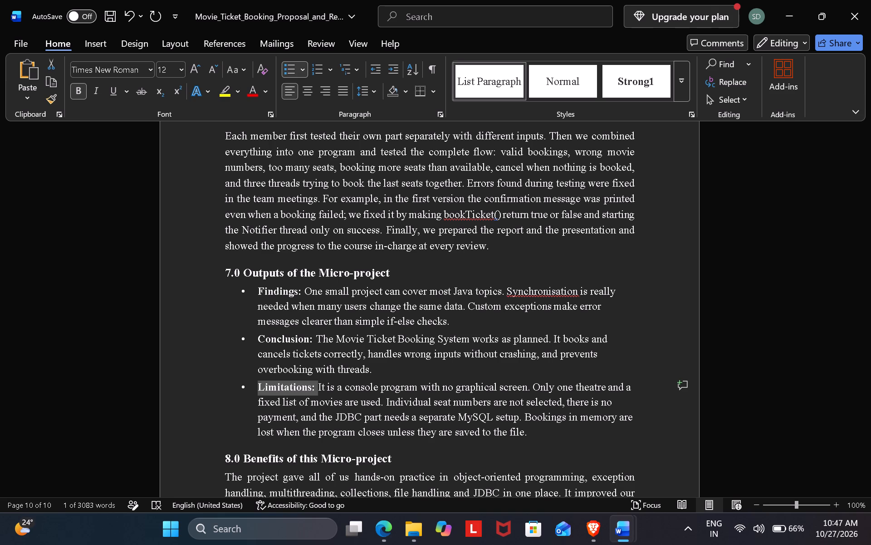
Save the proposal and report document.
scroll(378, 235, "down", 4)
key("ctrl+s")
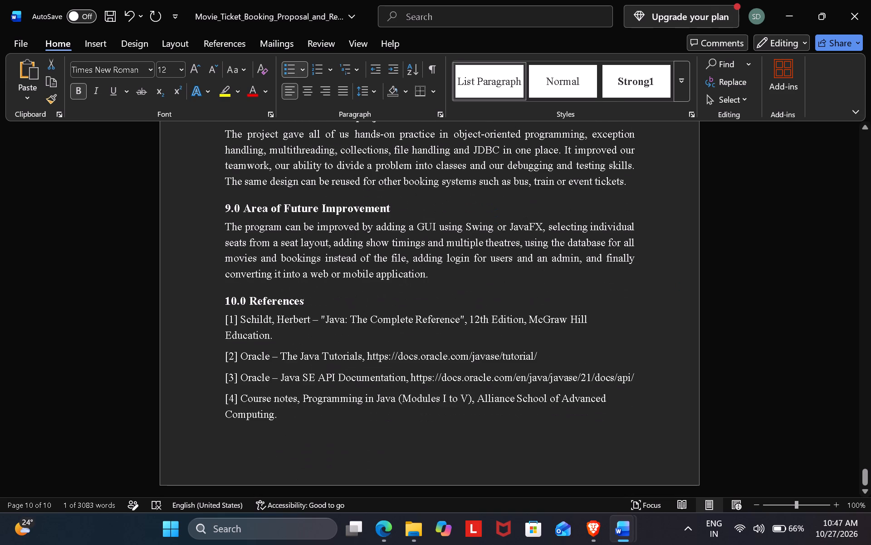
Export the document as PDF Movie_Ticket_Booking_Proposal_and_Report in the Downloads folder, optimised for Standard (publishing online and printing).
left_click(22, 40)
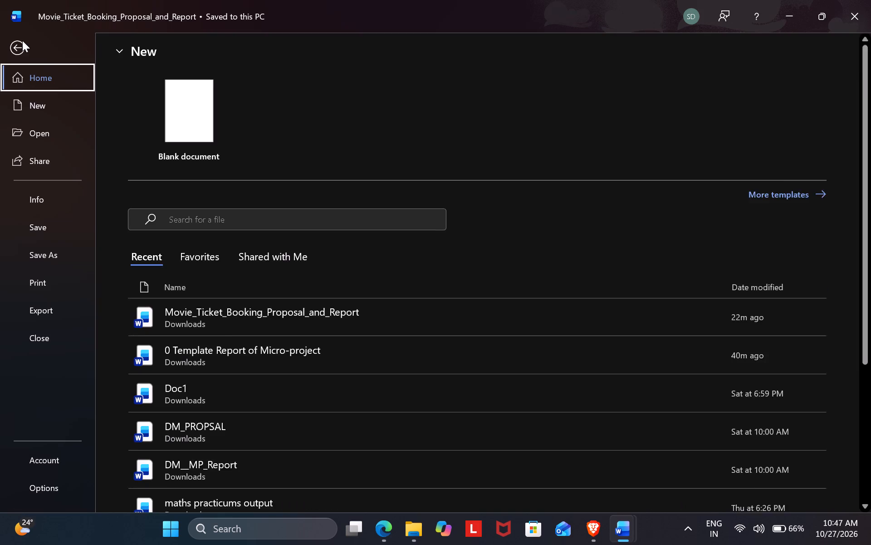
left_click(47, 310)
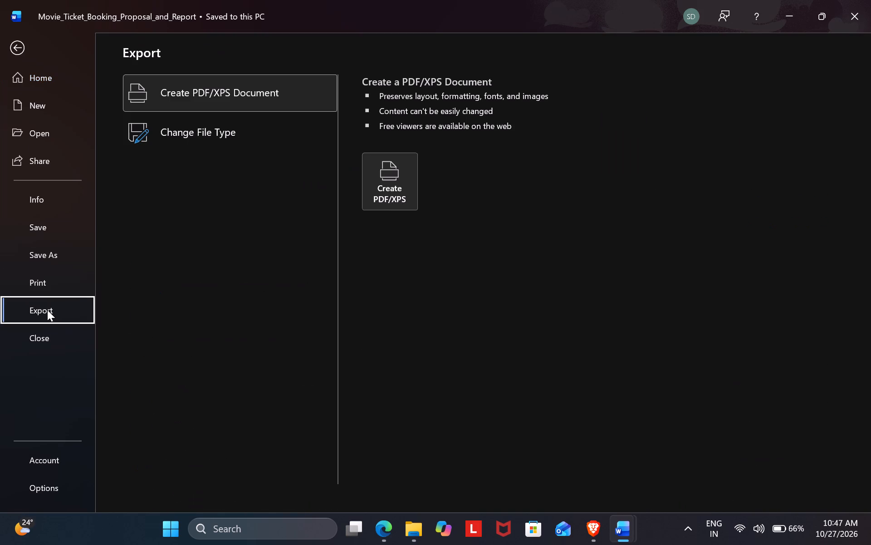
left_click(399, 188)
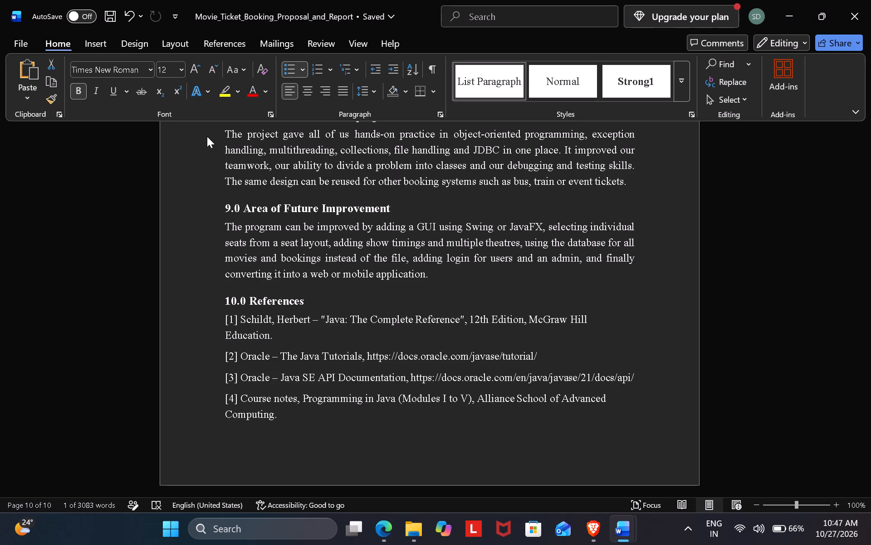
scroll(71, 144, "down", 2)
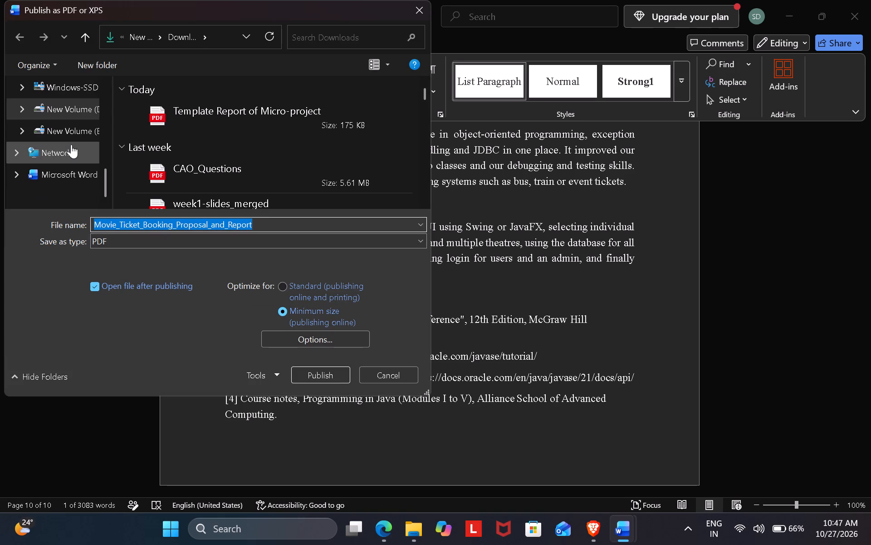
scroll(70, 137, "up", 1)
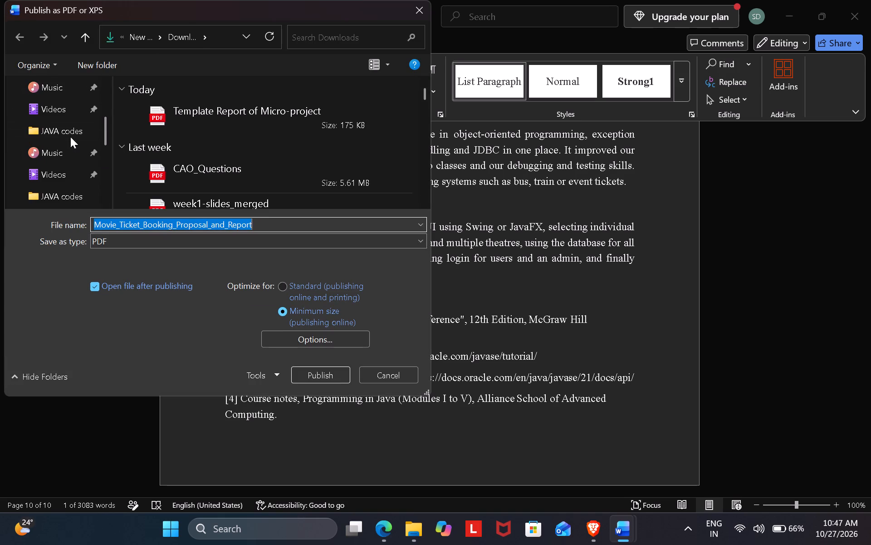
scroll(70, 137, "up", 1)
left_click(80, 92)
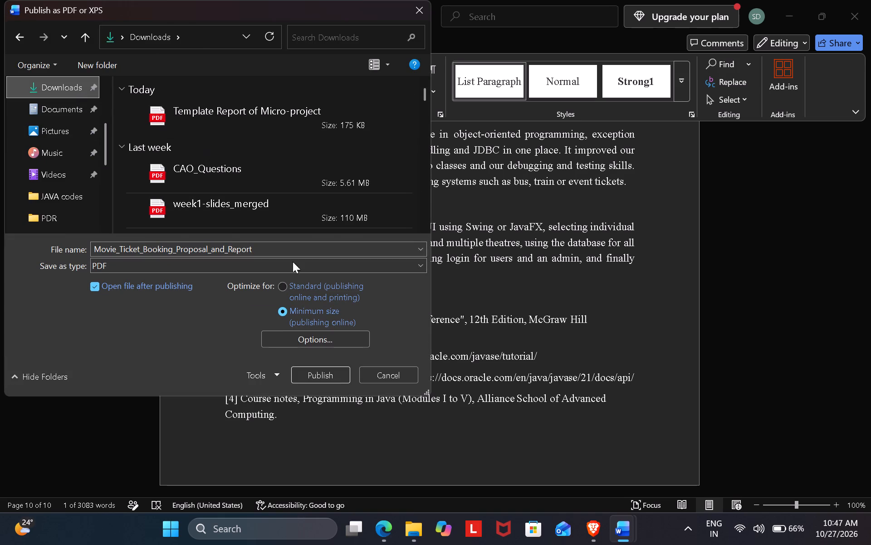
left_click(284, 287)
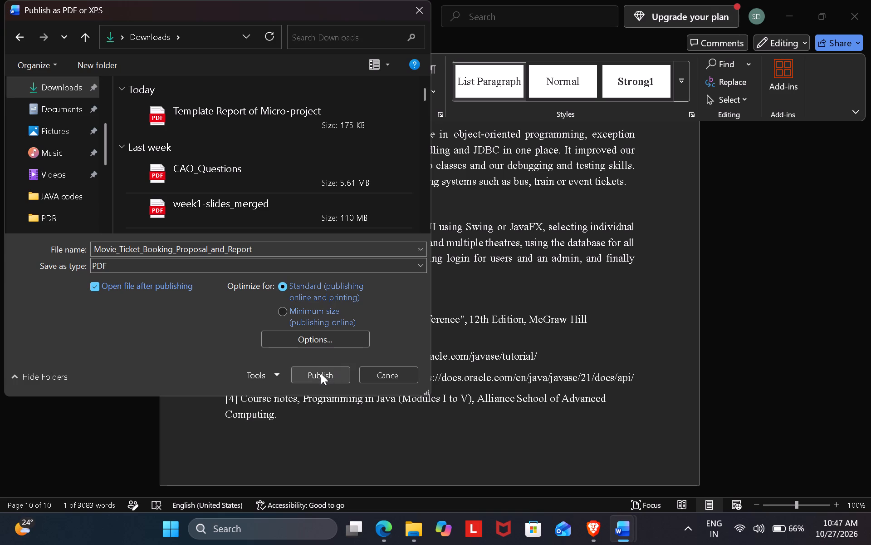
left_click(321, 373)
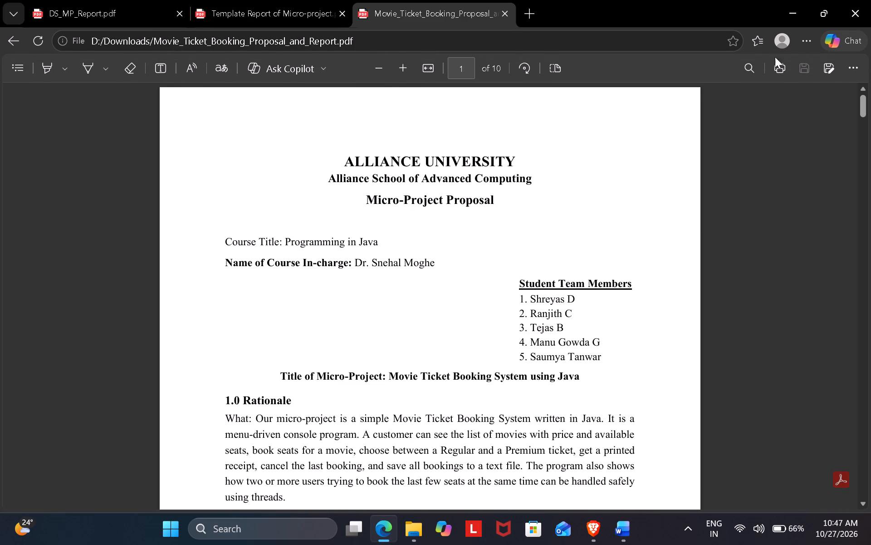
Review the proposal part of the exported PDF, checking the page layout, the Action Plan table and the Tentative Resources table.
scroll(536, 324, "down", 4)
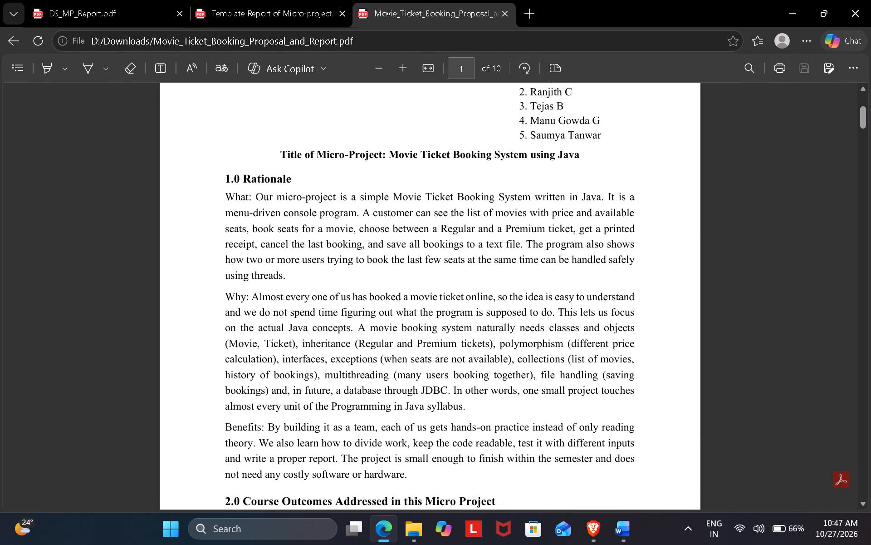
scroll(536, 324, "down", 5)
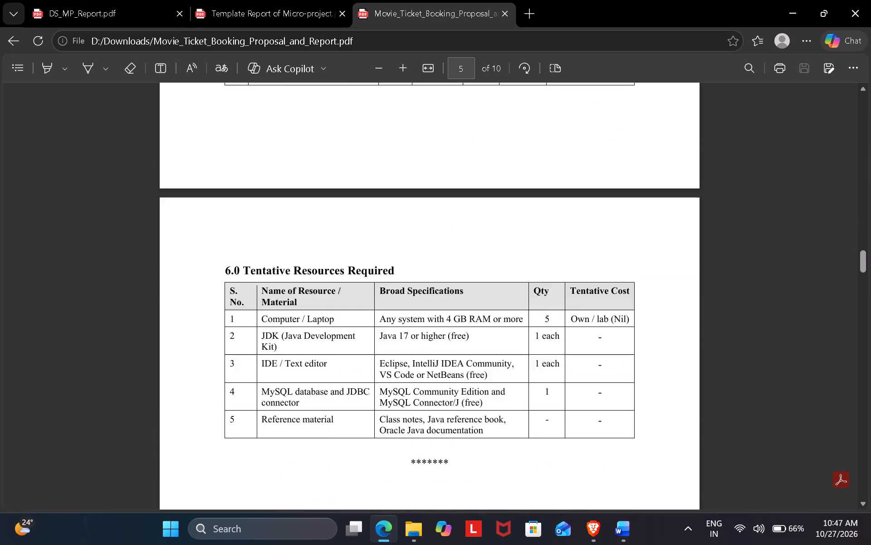
scroll(536, 324, "up", 8)
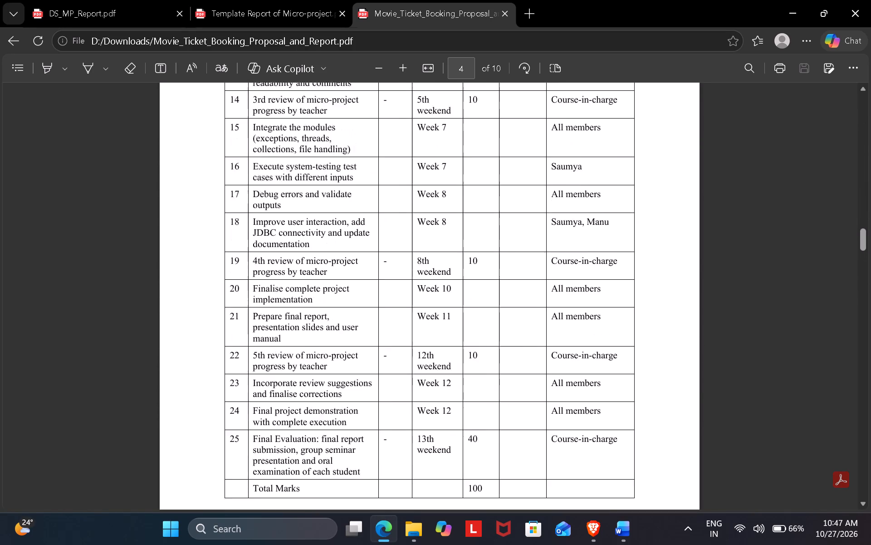
scroll(536, 324, "up", 2)
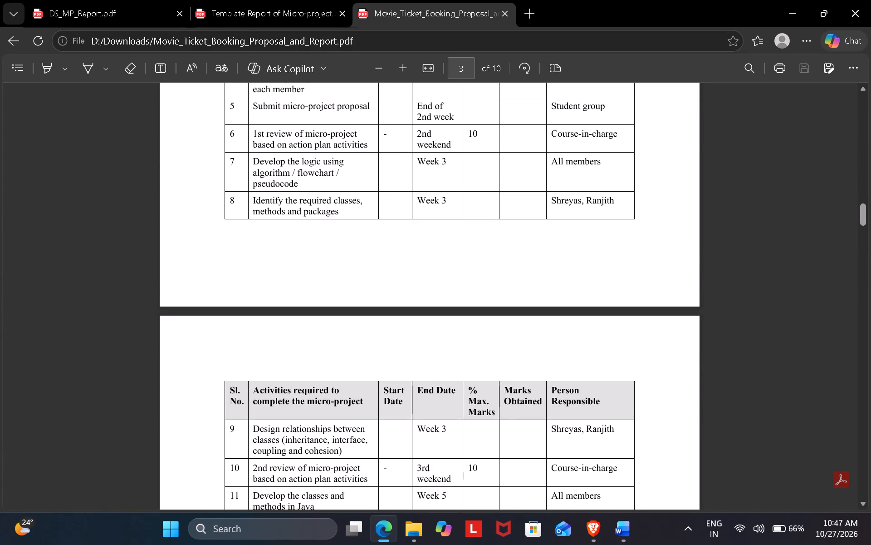
scroll(536, 324, "up", 8)
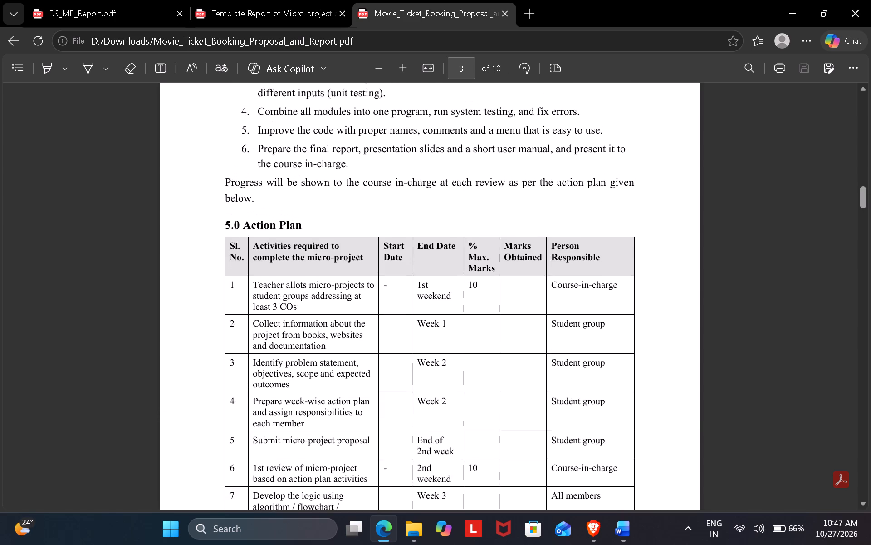
scroll(536, 324, "up", 6)
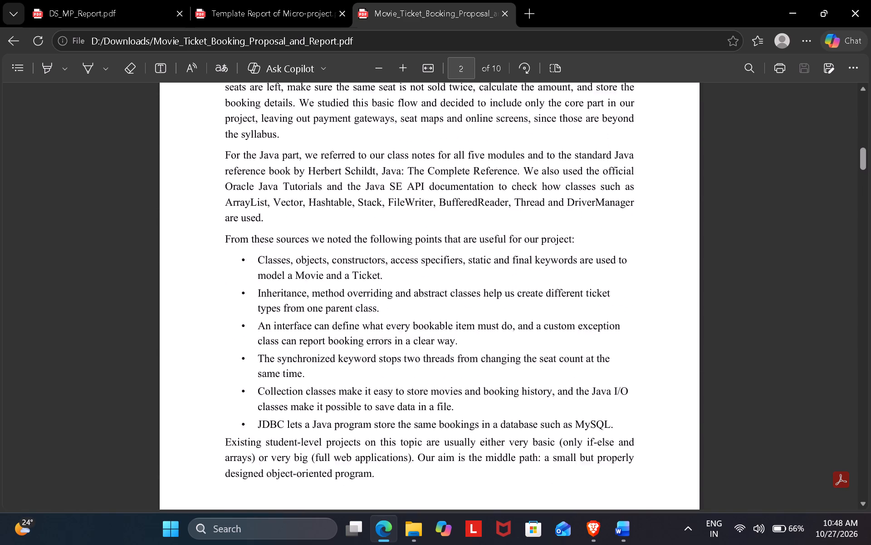
scroll(536, 324, "up", 5)
scroll(536, 324, "down", 14)
scroll(536, 324, "up", 1)
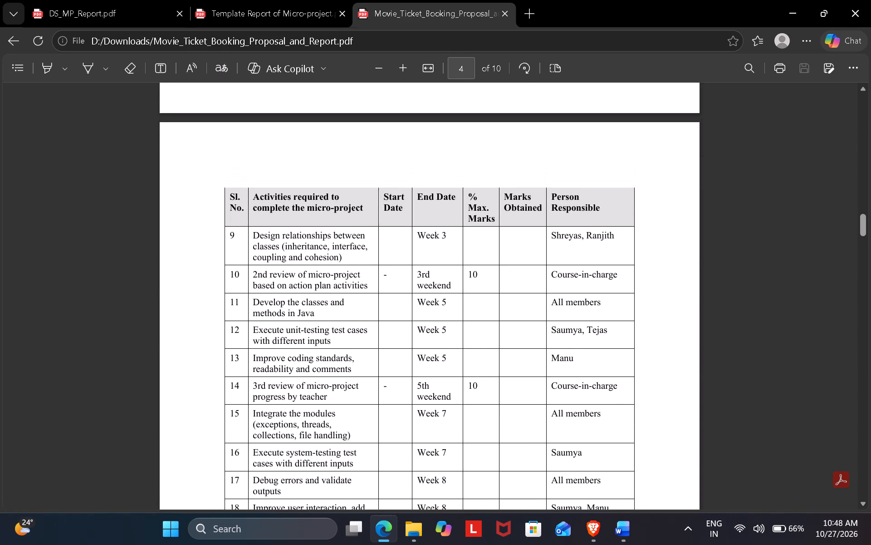
scroll(536, 324, "down", 4)
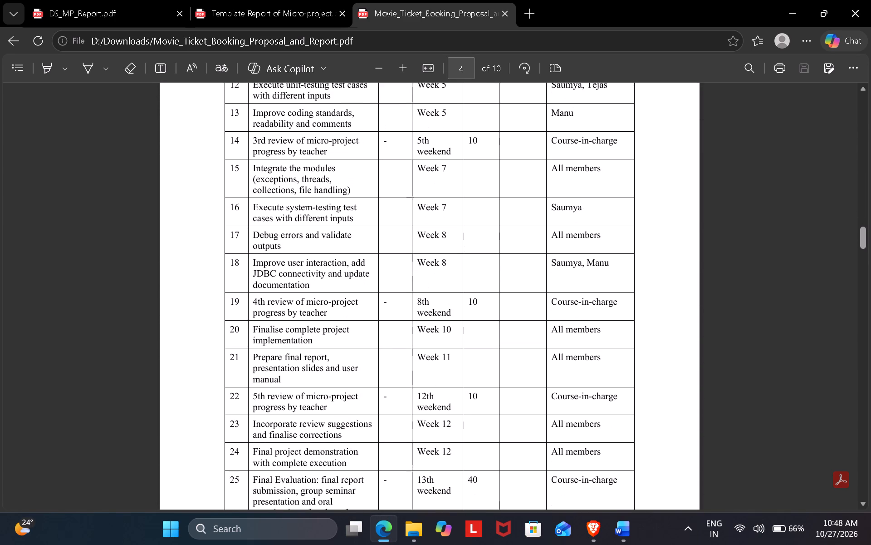
scroll(536, 324, "up", 6)
scroll(536, 324, "down", 3)
Review the report part of the exported PDF from the course outcomes through to the References, and close the PDF.
scroll(536, 324, "down", 3)
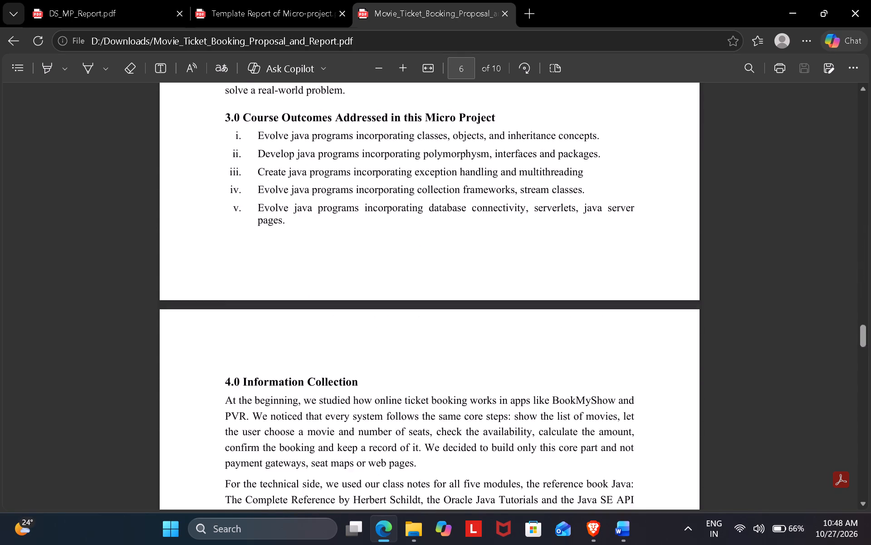
scroll(536, 324, "down", 6)
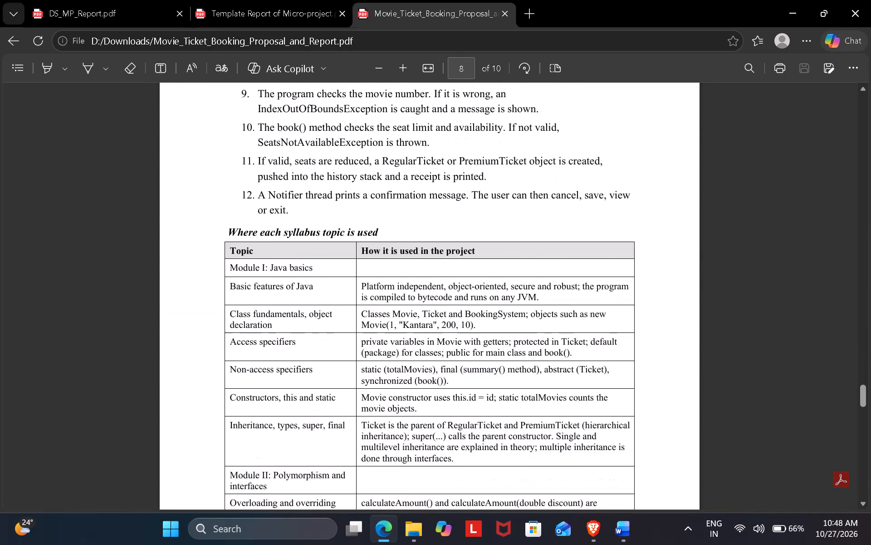
scroll(536, 324, "down", 1)
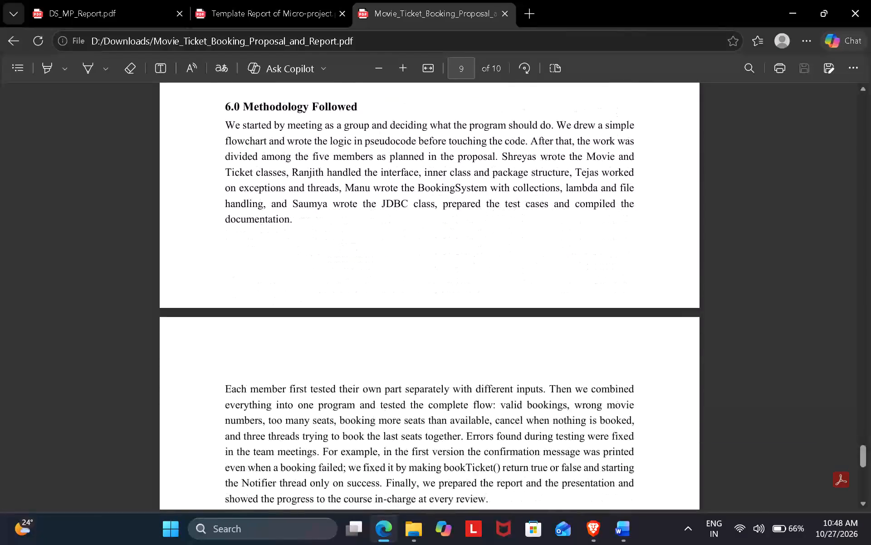
scroll(536, 324, "down", 1)
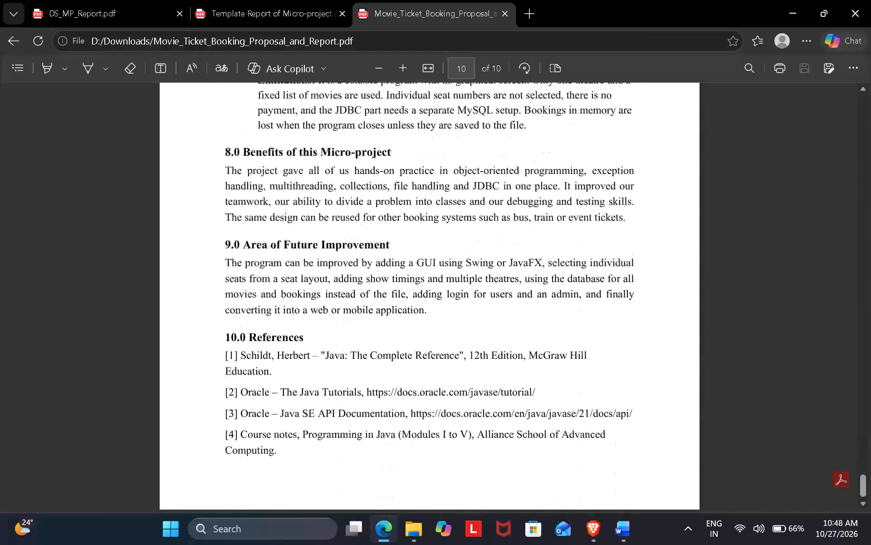
scroll(536, 324, "down", 1)
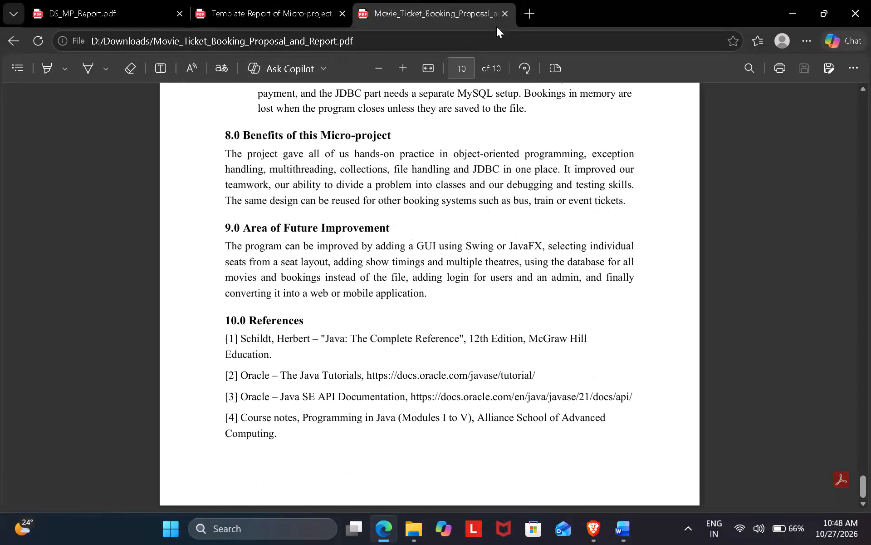
left_click(505, 16)
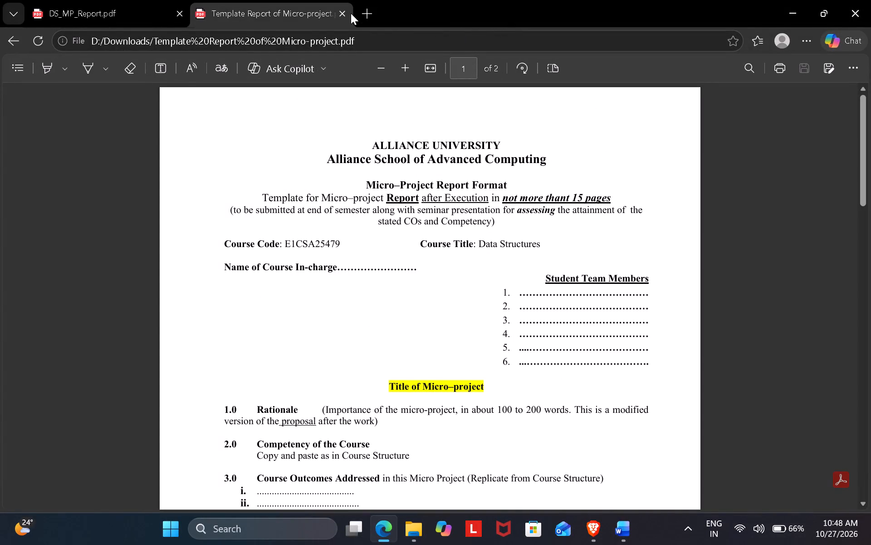
left_click(365, 19)
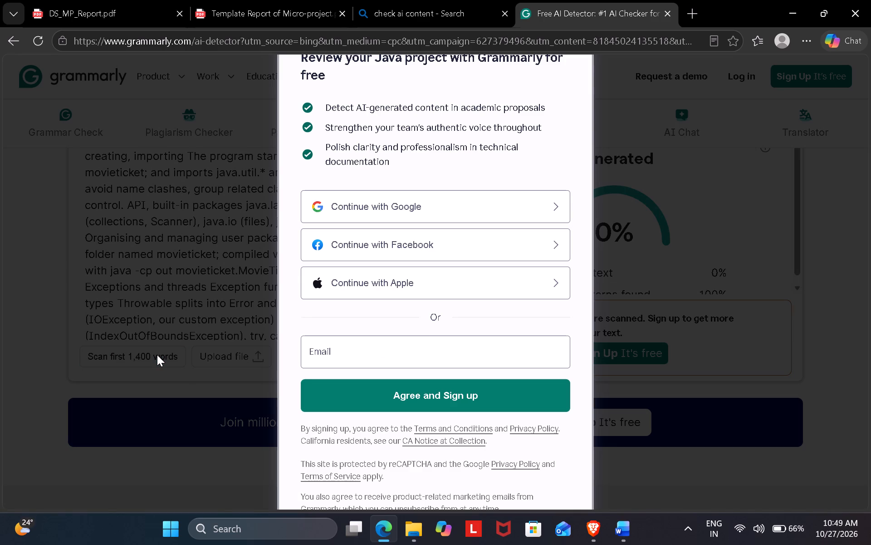
scroll(484, 302, "up", 5)
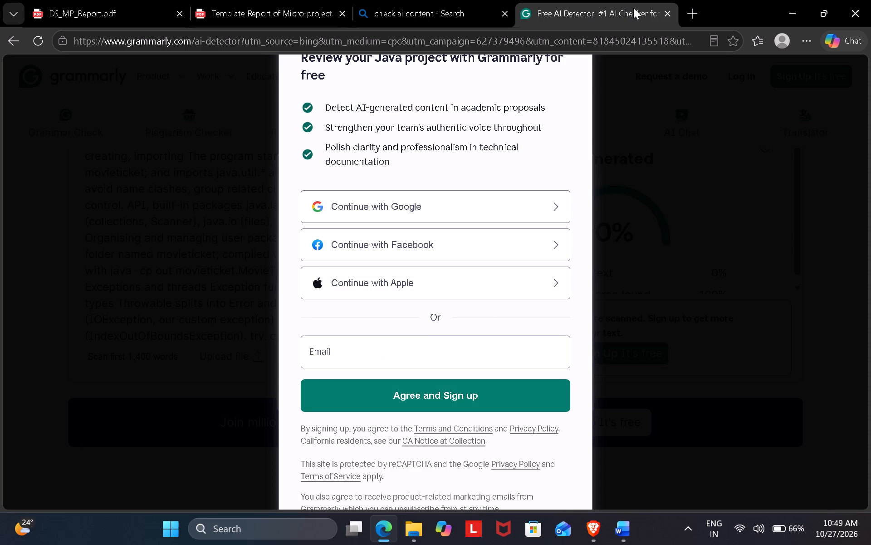
Close the Grammarly detector and the "check ai content" search tabs, keeping a new empty tab open.
left_click(665, 12)
left_click(535, 18)
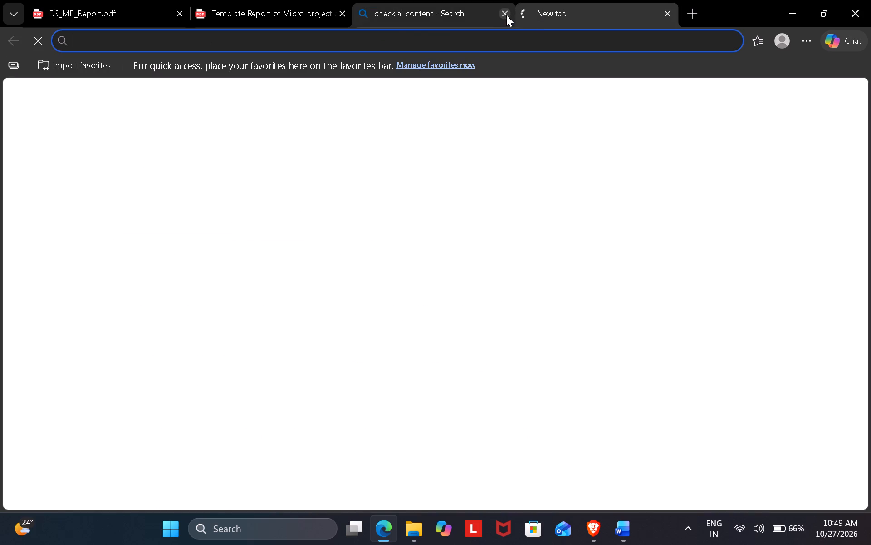
left_click(506, 15)
Search the web for "online ai checker" and open TextGuard's AI Detector from the results.
type("online")
key("space")
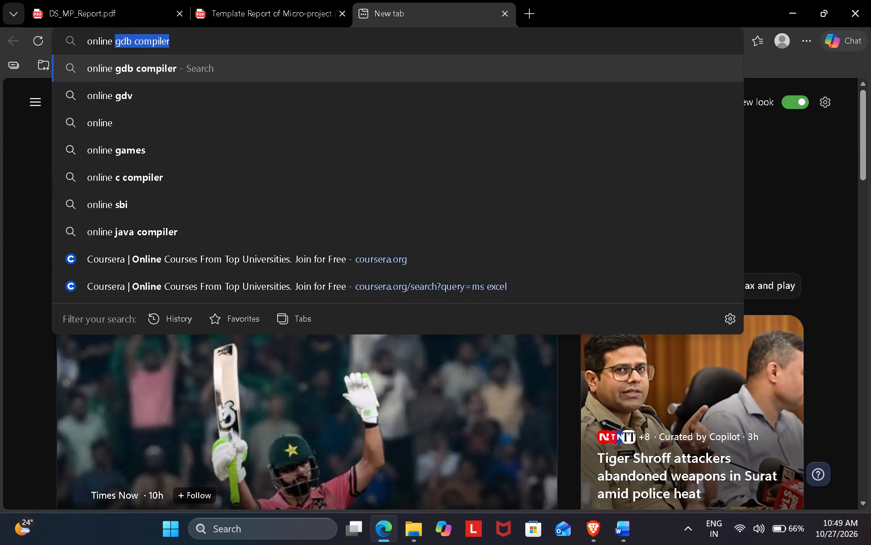
type("ai che")
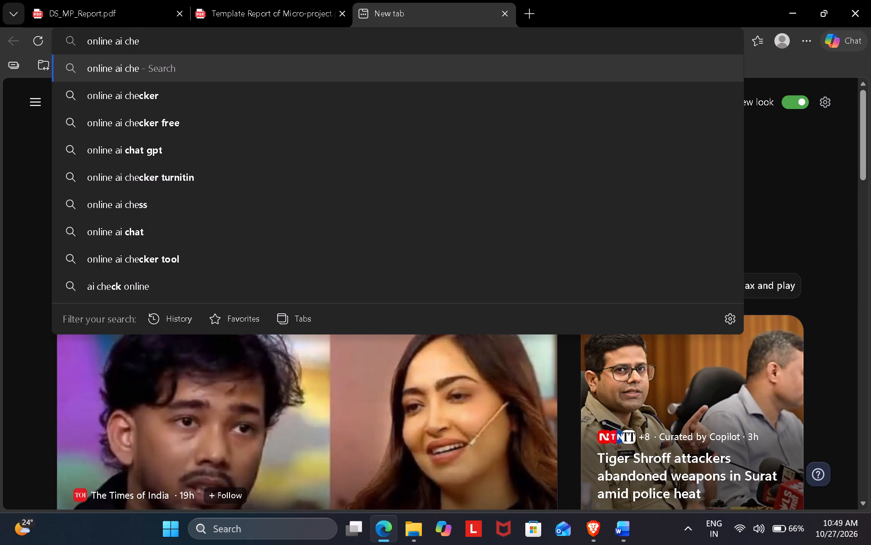
key("Down")
key("Down")
key("Up")
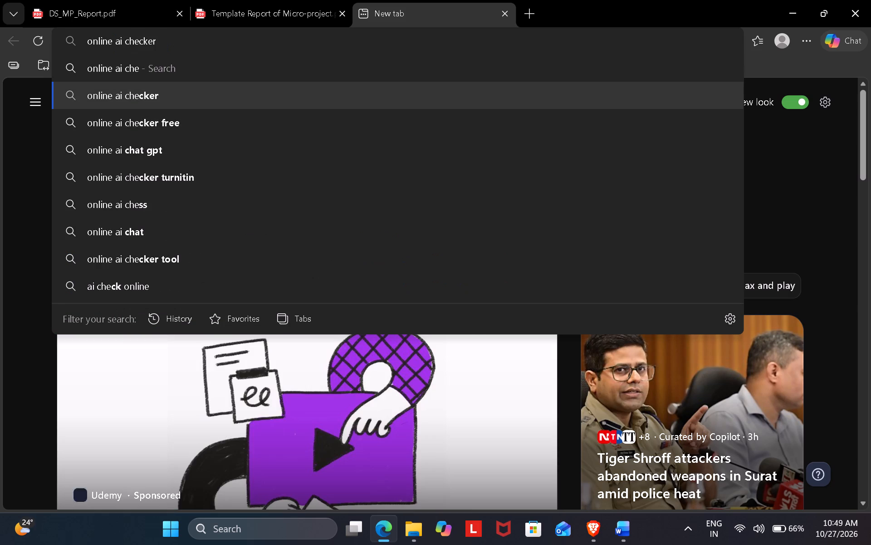
key("Return")
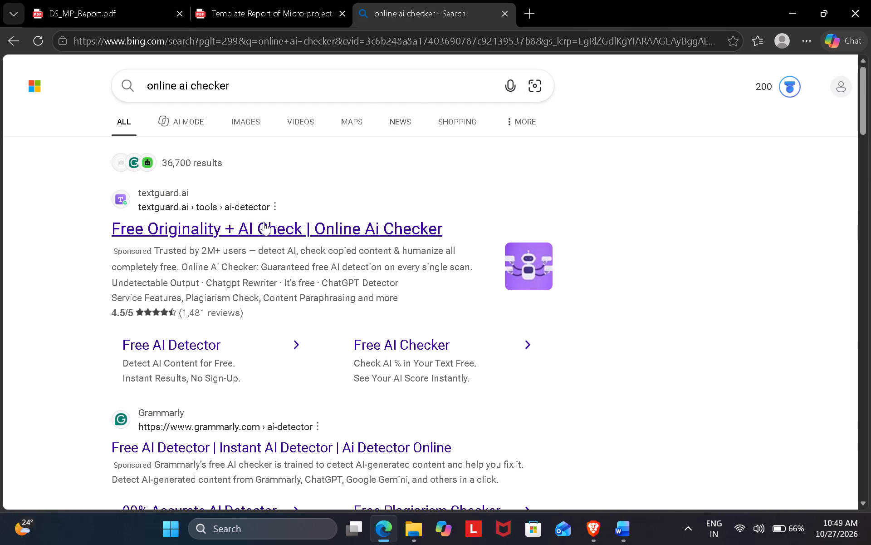
left_click(264, 223)
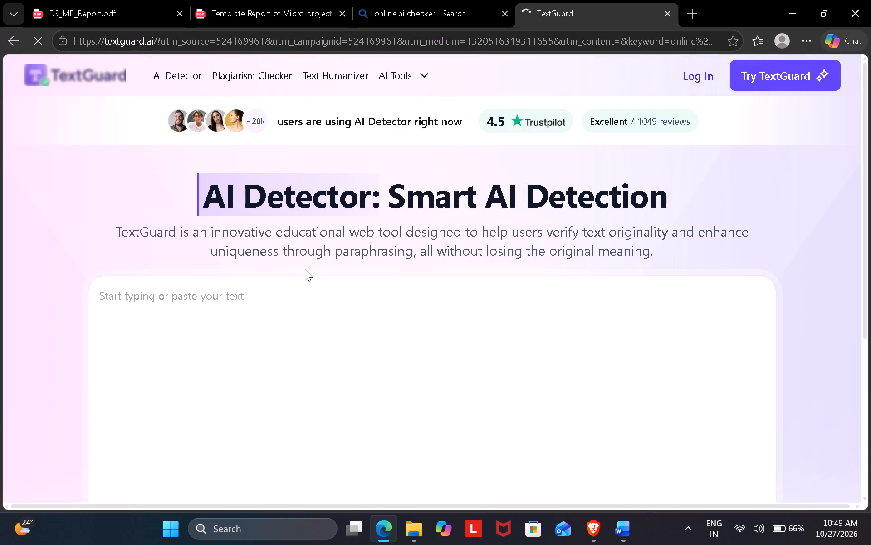
Upload the PDF Movie_Ticket_Booking_Proposal_and_Report from Downloads to TextGuard and start its AI check.
scroll(291, 318, "down", 4)
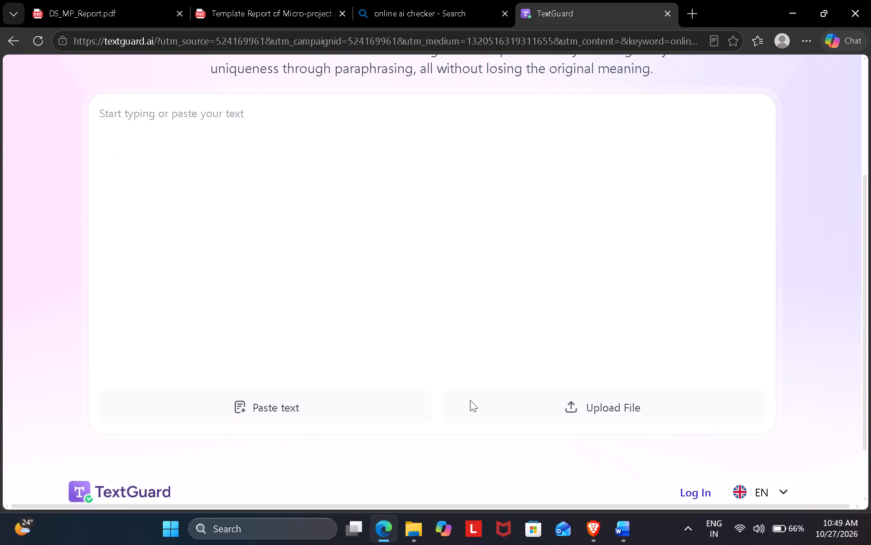
left_click(519, 409)
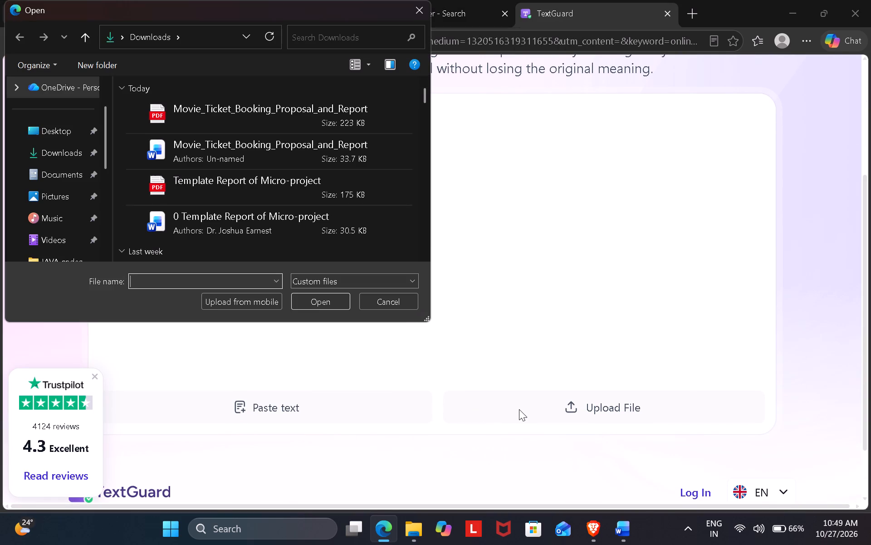
left_click(334, 118)
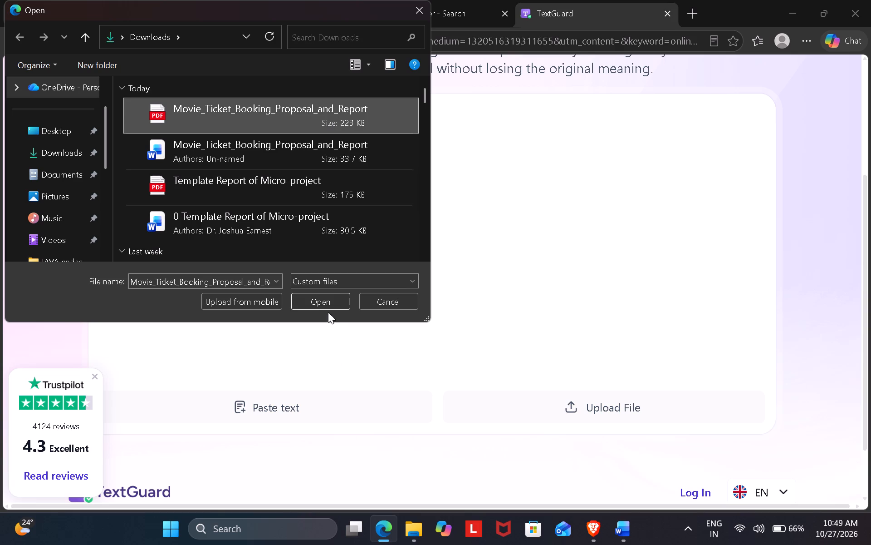
left_click(329, 309)
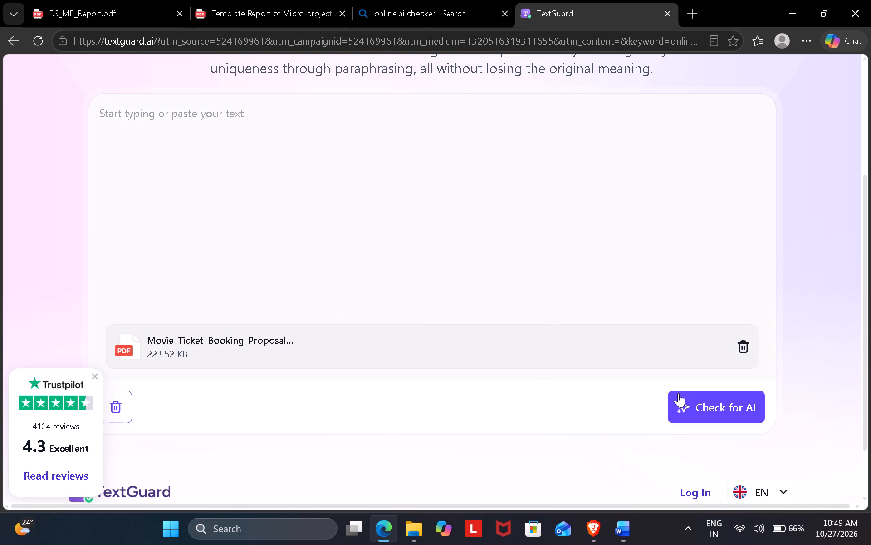
left_click(704, 402)
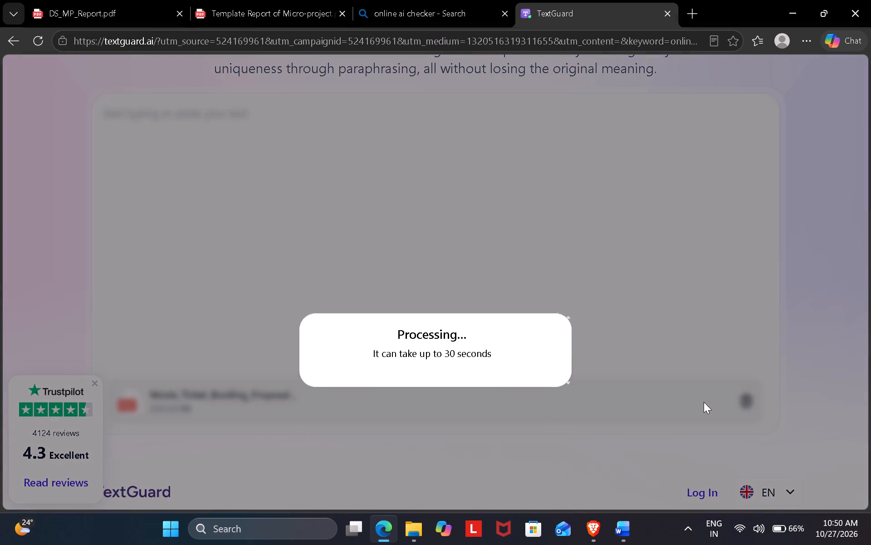
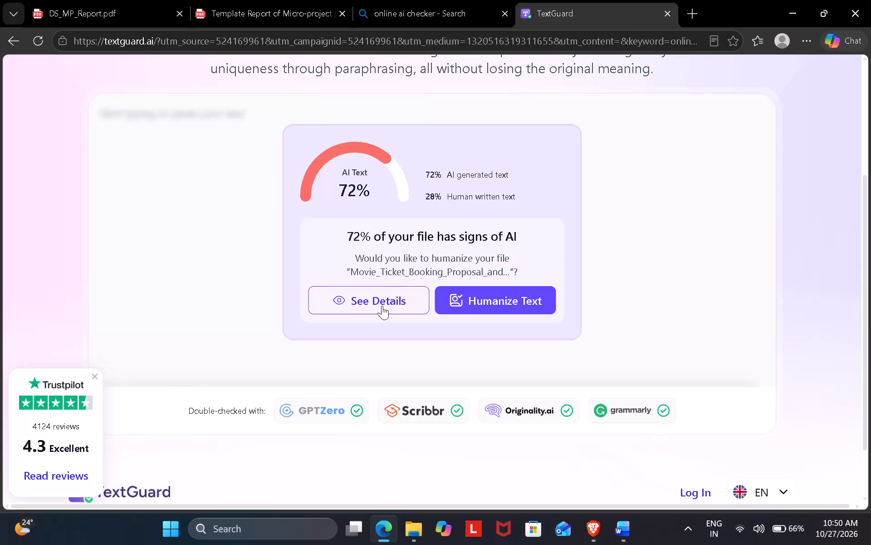
Try to view the detailed results of TextGuard's AI check for the uploaded report, without signing up.
left_click(382, 306)
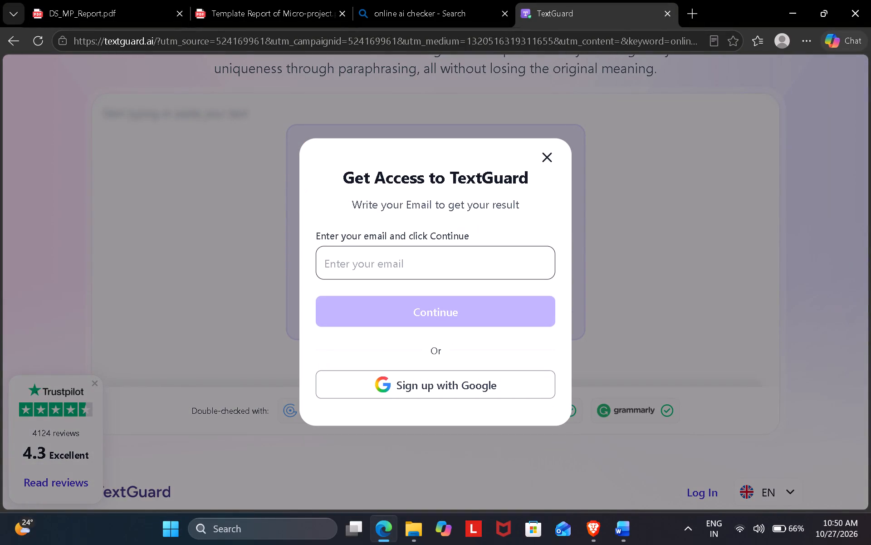
left_click(539, 162)
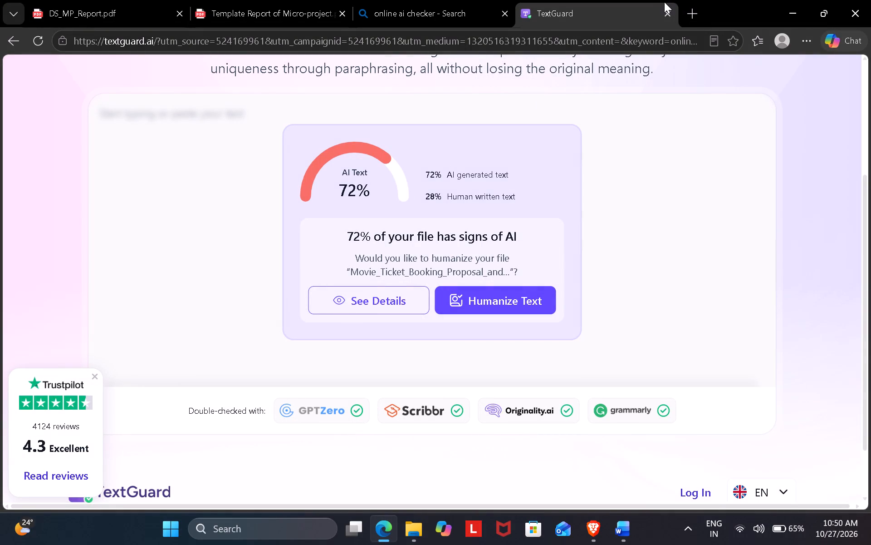
Close the TextGuard, "online ai checker" search, Template Report and DS_MP_Report tabs to return to the report in Word.
key("ctrl+w")
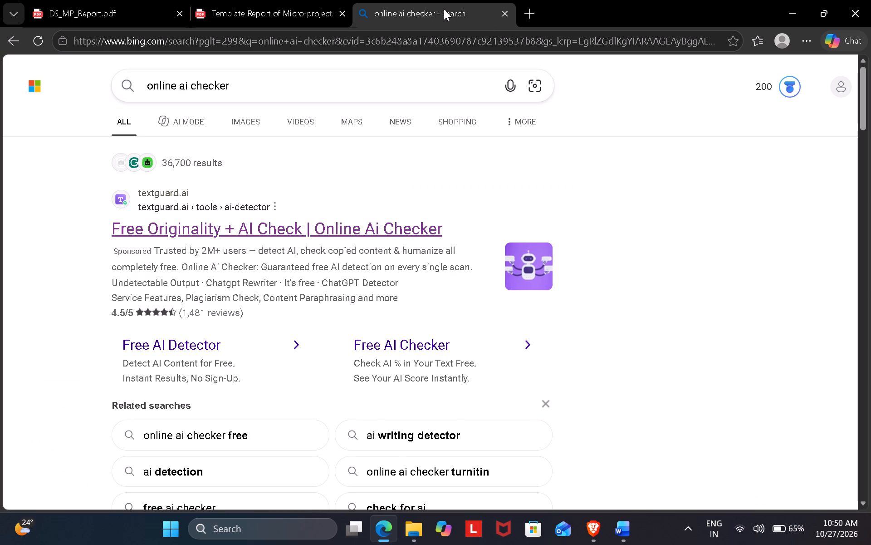
key("ctrl+w")
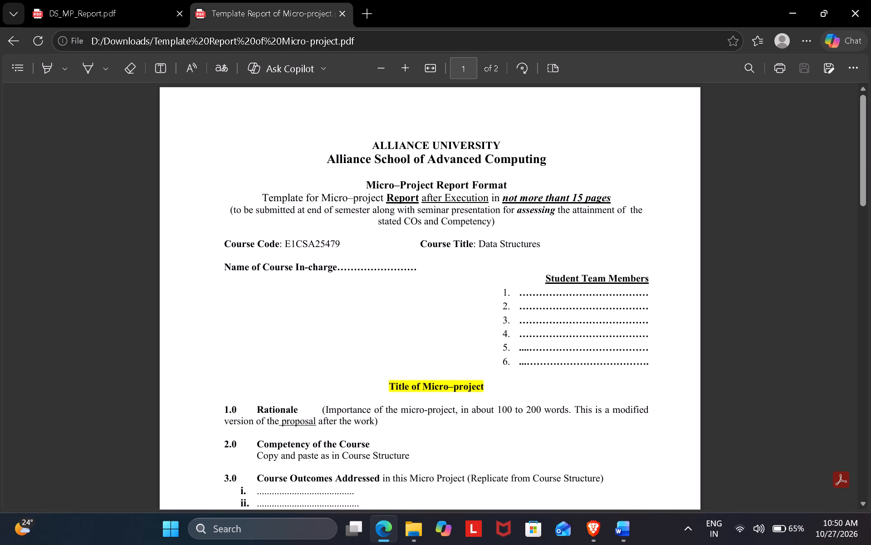
key("ctrl+w")
key("ctrl+w")
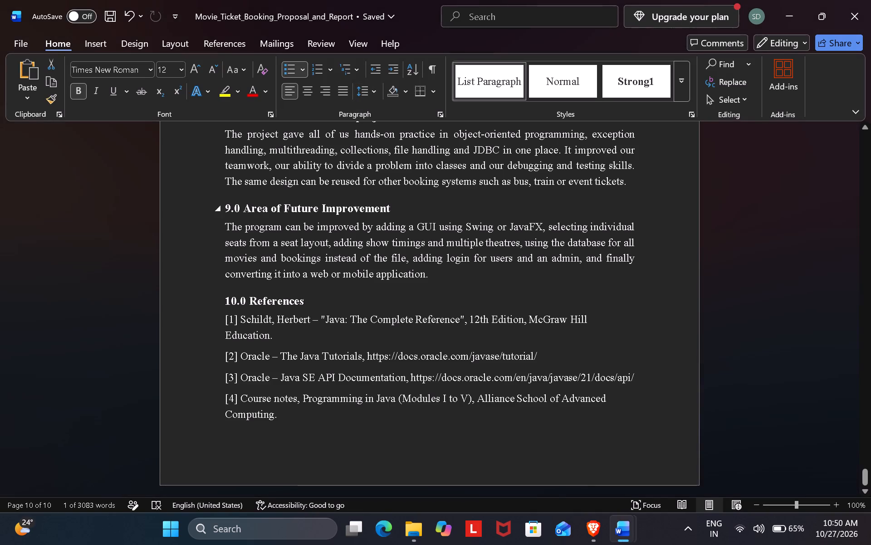